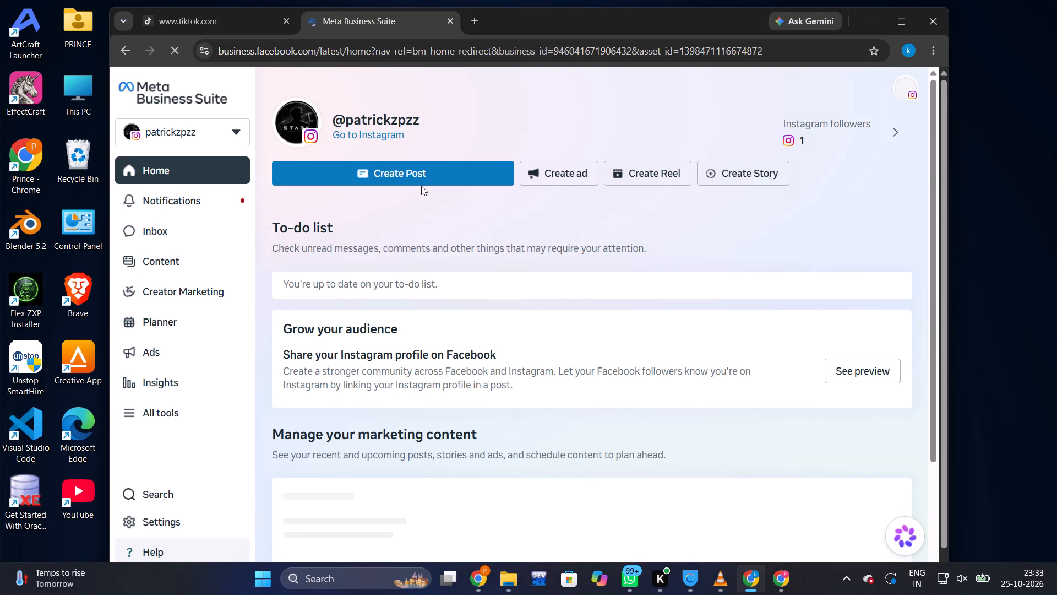
Start a new Instagram post and add the last video in the folder as its media.
left_click(415, 177)
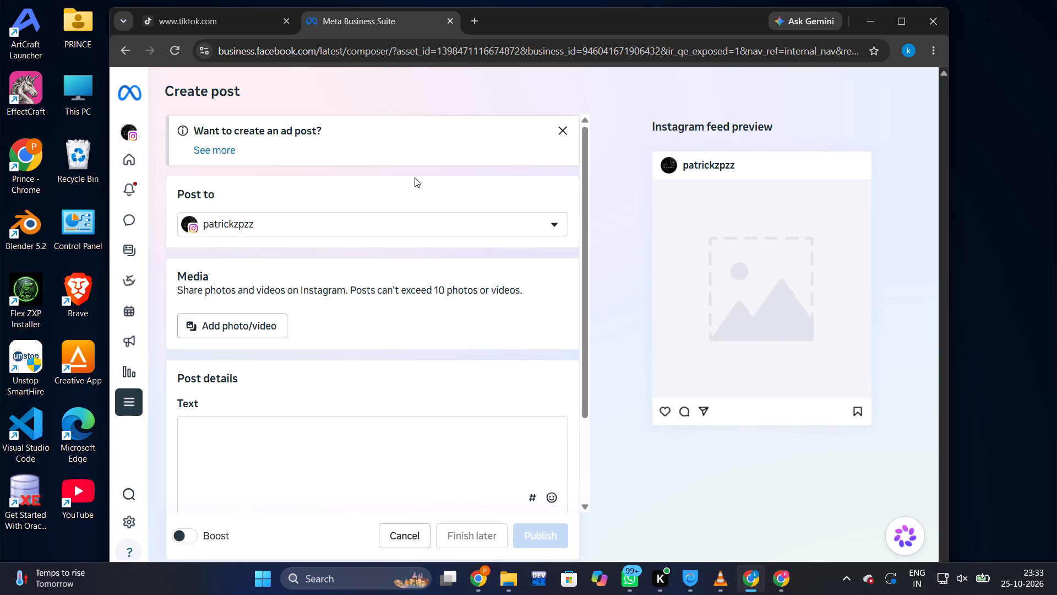
left_click(273, 327)
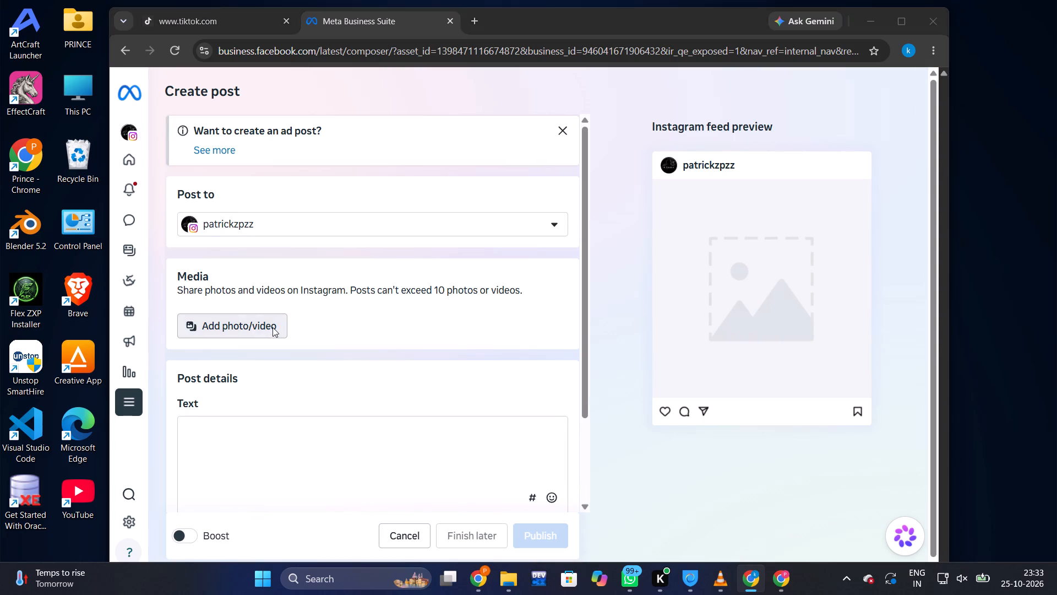
double_click(275, 230)
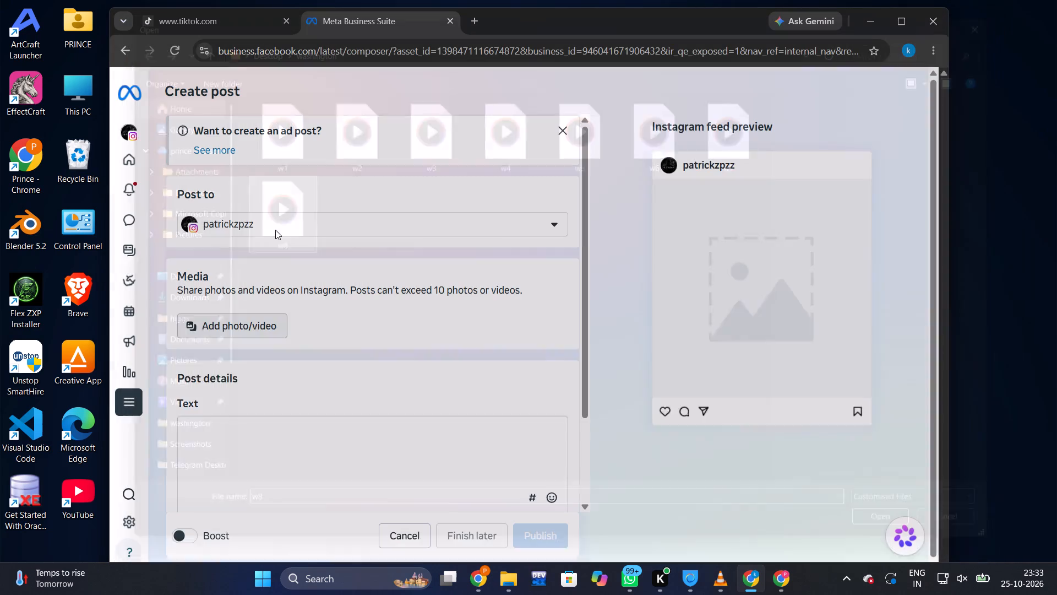
Paste the copied DRUMMER BOY promotional caption, ending with "In theaters November 6", into the post text.
left_click(240, 467)
key("ctrl+v")
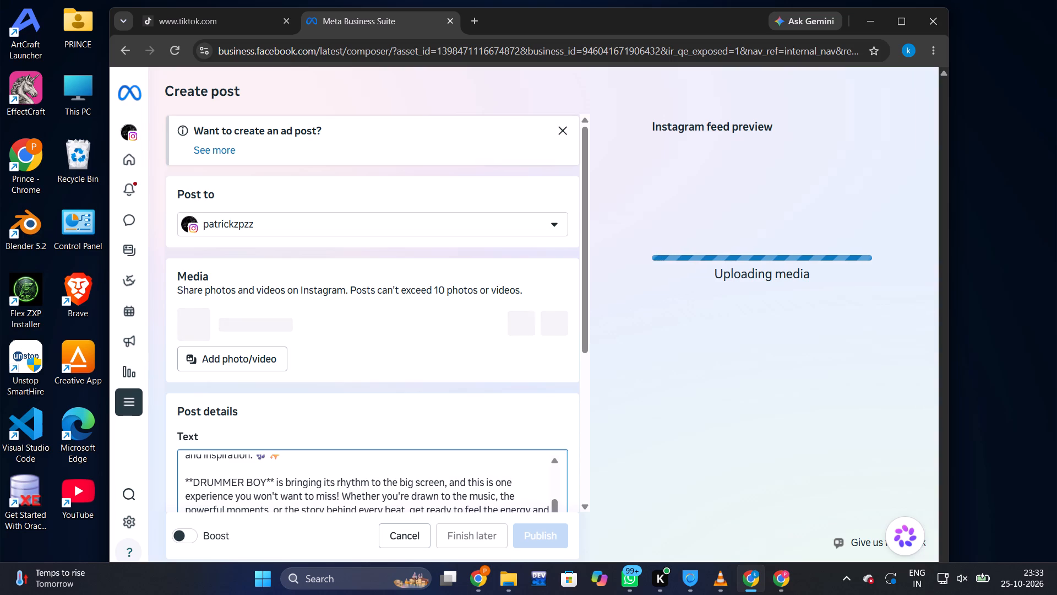
Enable a set date and time for the post and schedule it for 26 October 2026 at 01:33.
scroll(337, 376, "down", 6)
left_click_drag(547, 472, 555, 477)
left_click(555, 477)
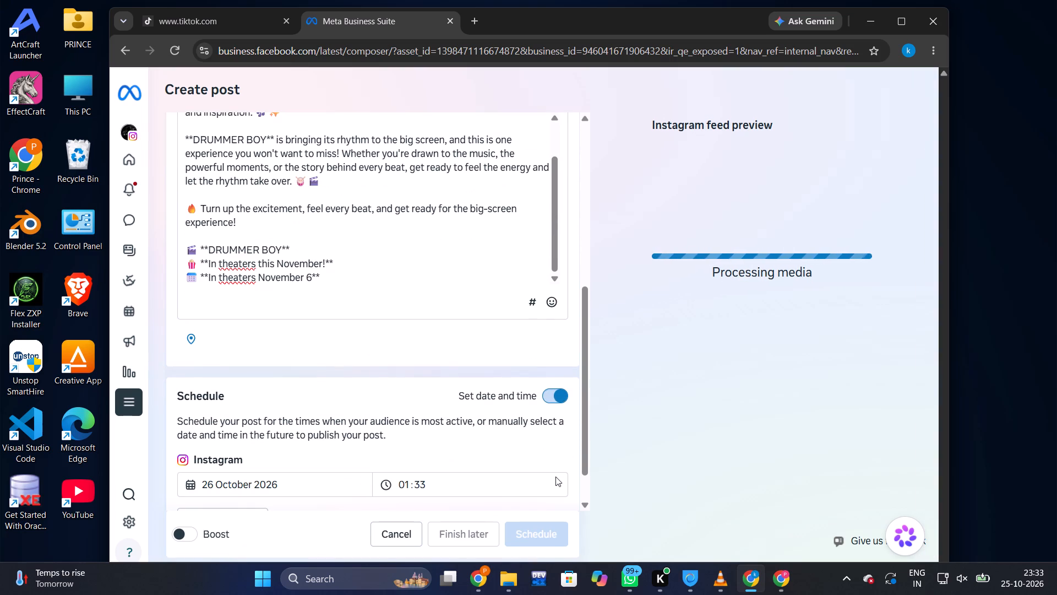
scroll(555, 477, "down", 3)
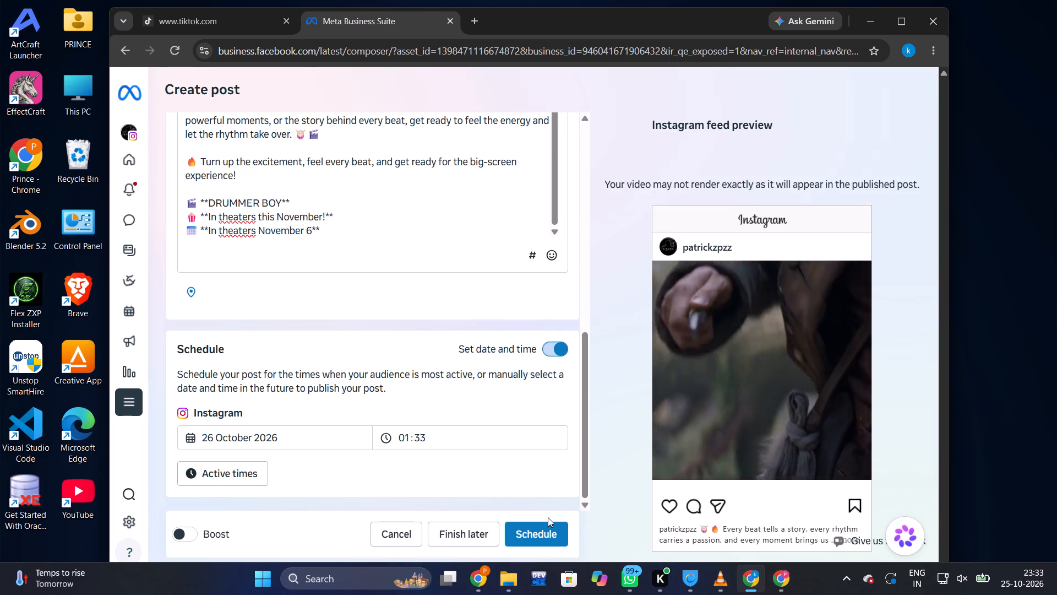
left_click(543, 531)
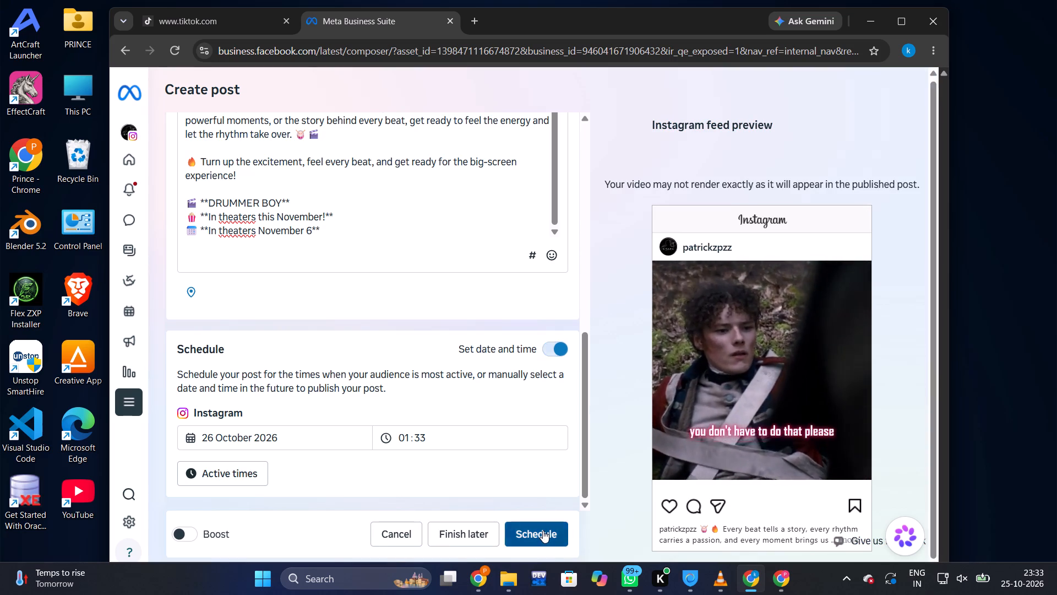
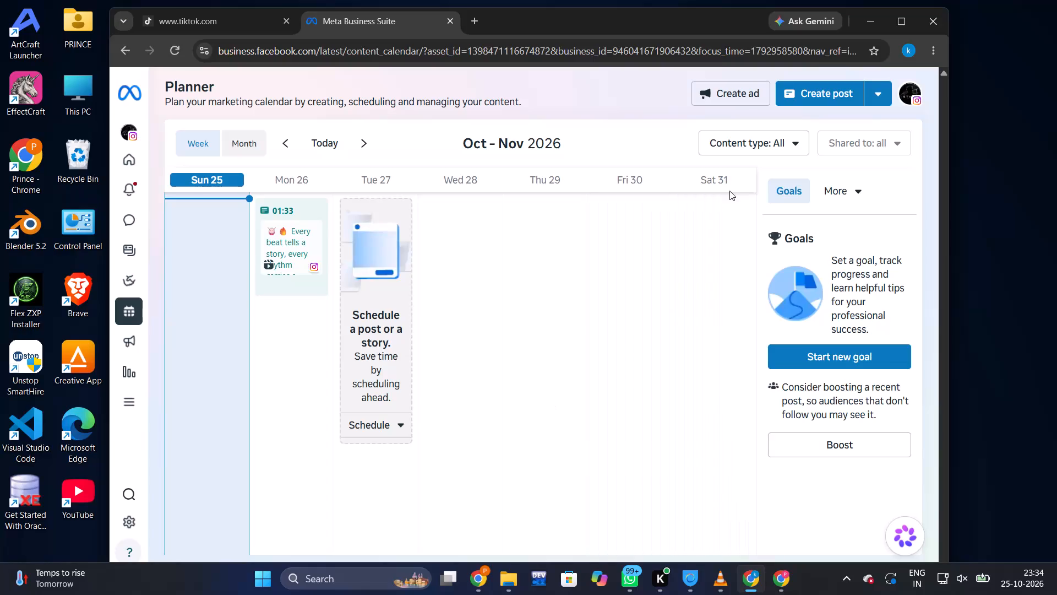
Start another new Instagram post and add the video w7 from the washington folder as its media.
left_click(812, 94)
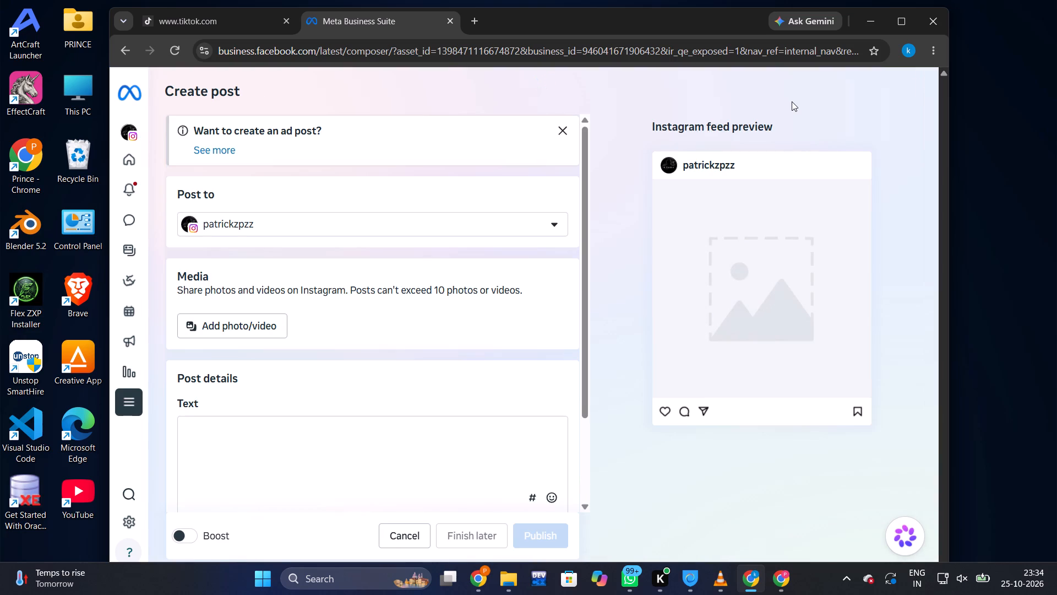
left_click(220, 320)
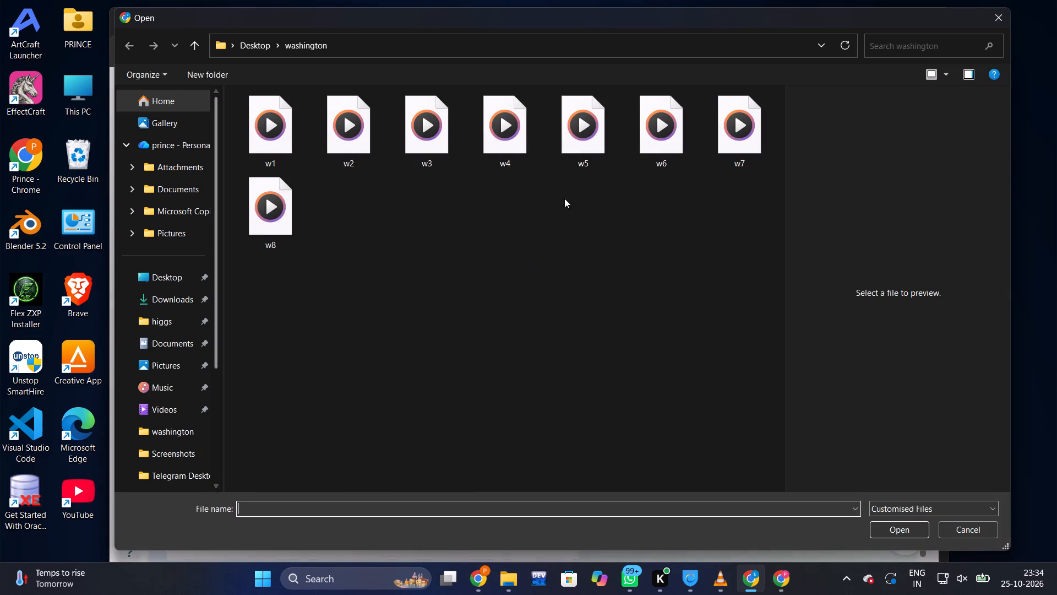
double_click(728, 142)
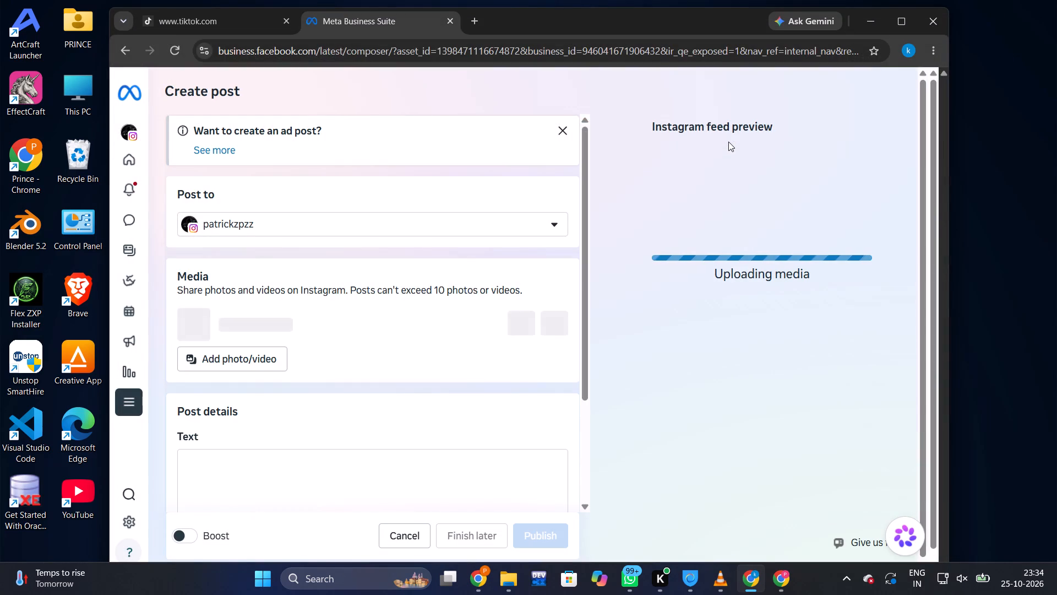
Paste the copied DRUMMER BOY promotional caption, ending with "In theaters November 6", into the post text.
left_click(391, 475)
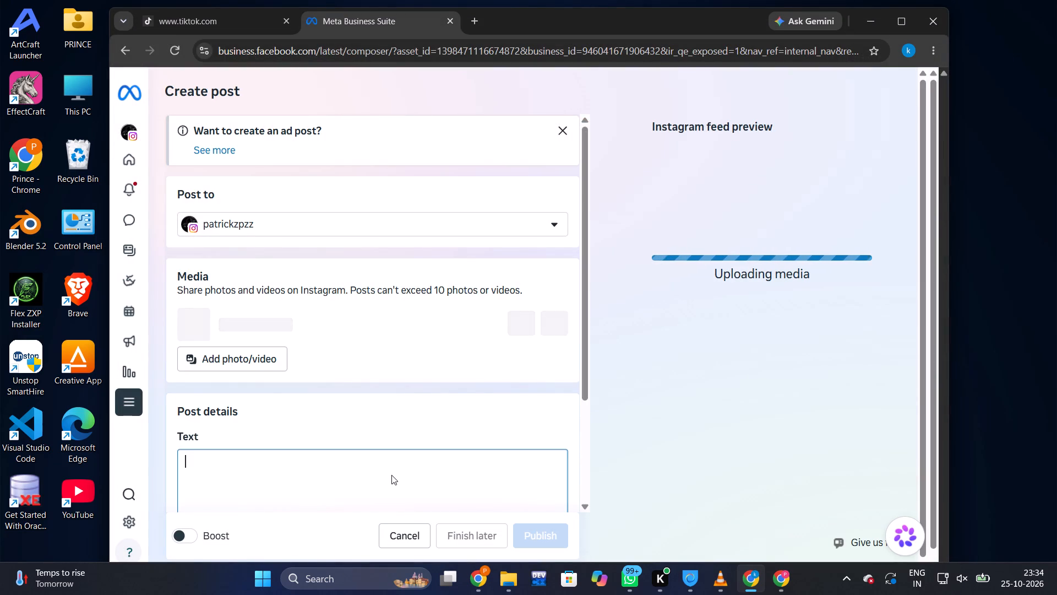
key("ctrl+v")
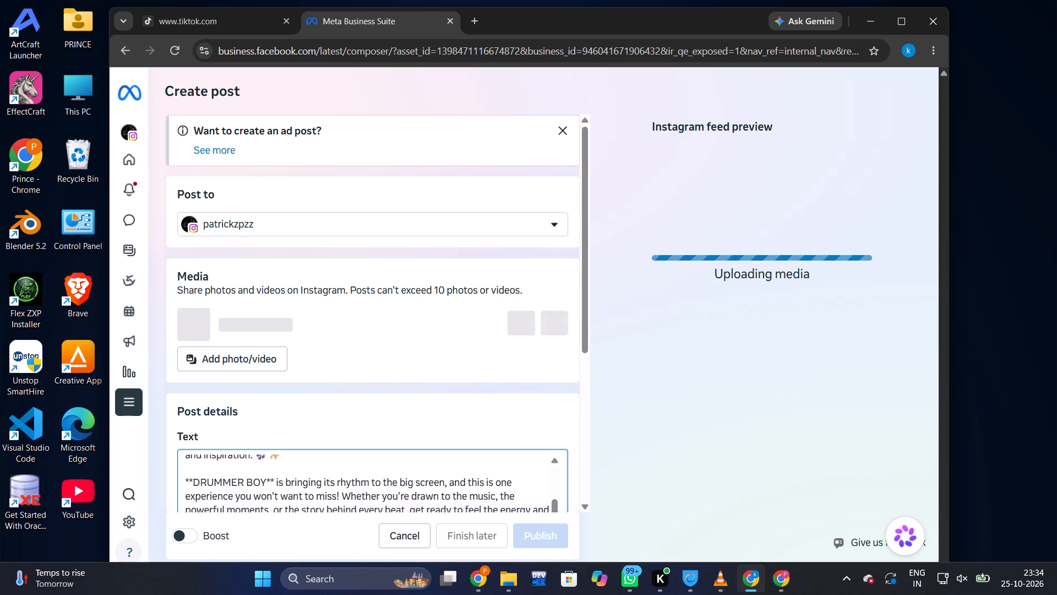
Publish the w7 video post immediately, without setting a scheduled date and time.
scroll(421, 375, "down", 6)
scroll(461, 402, "down", 1)
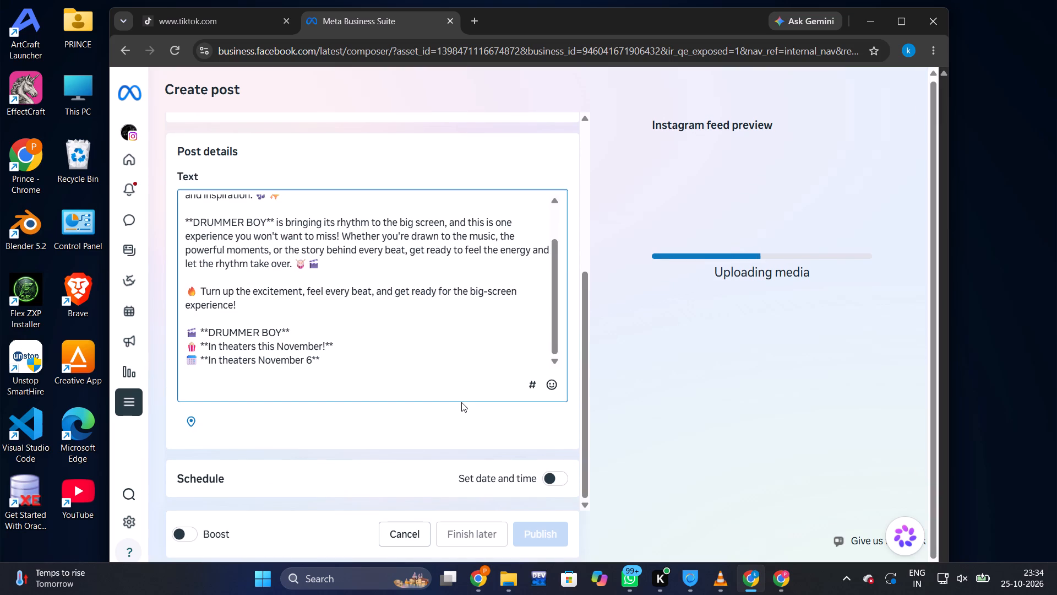
scroll(461, 402, "down", 1)
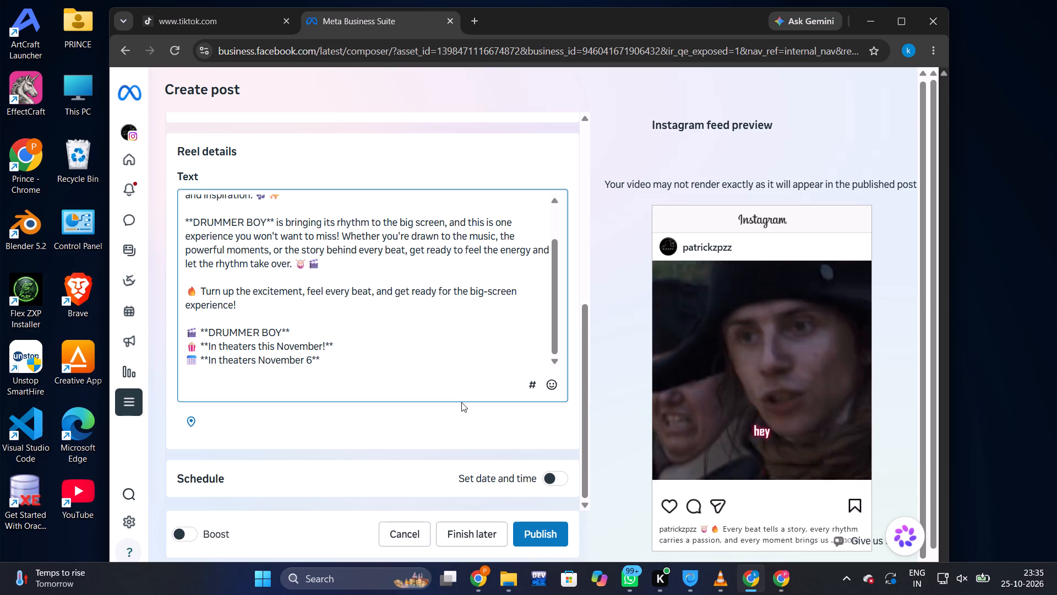
left_click(547, 523)
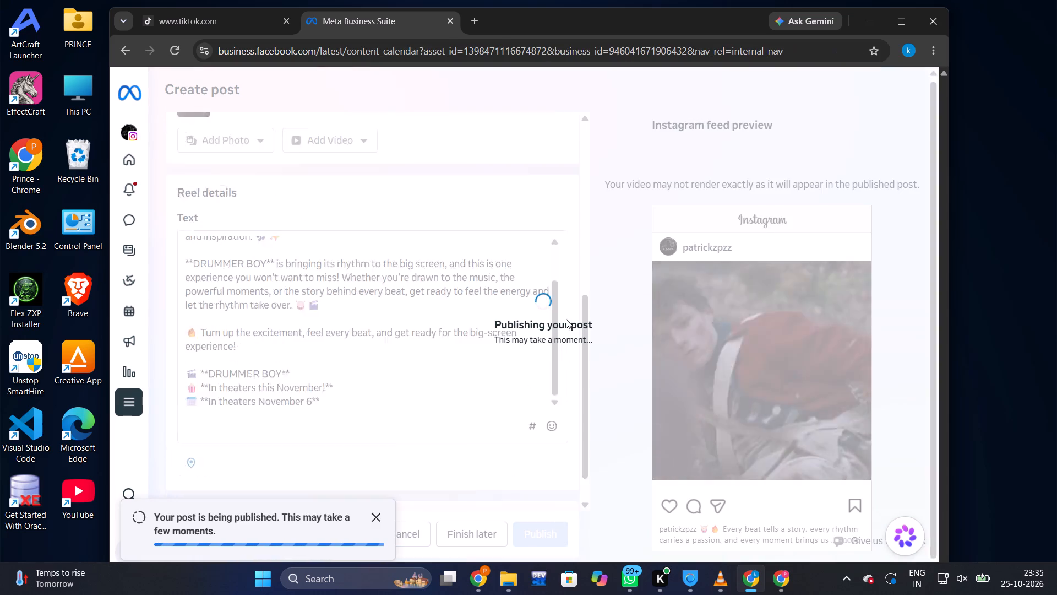
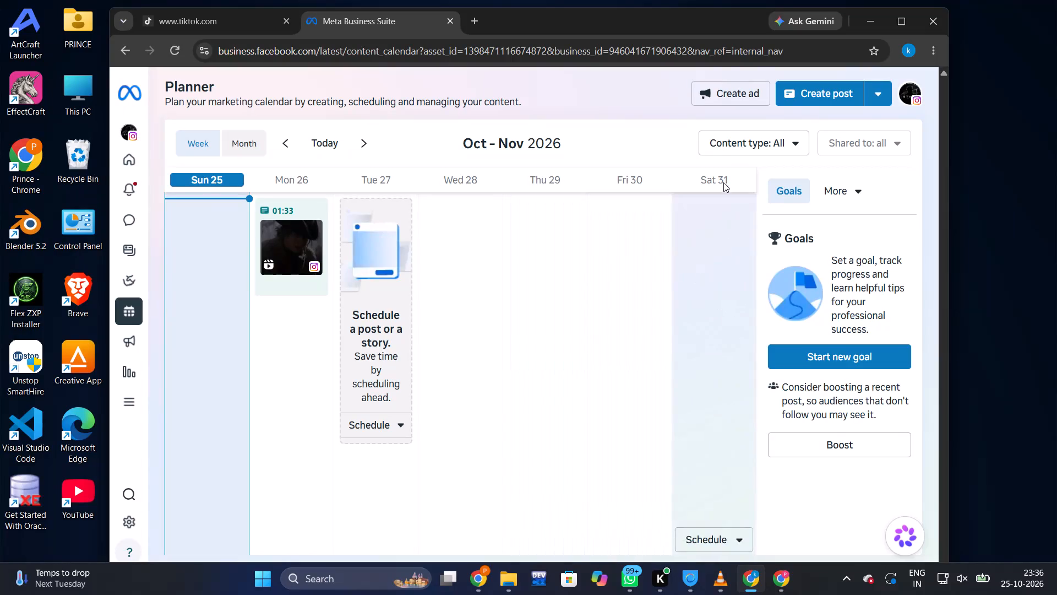
Start a new Instagram post and add the video w6 from the washington folder as its media.
left_click(793, 96)
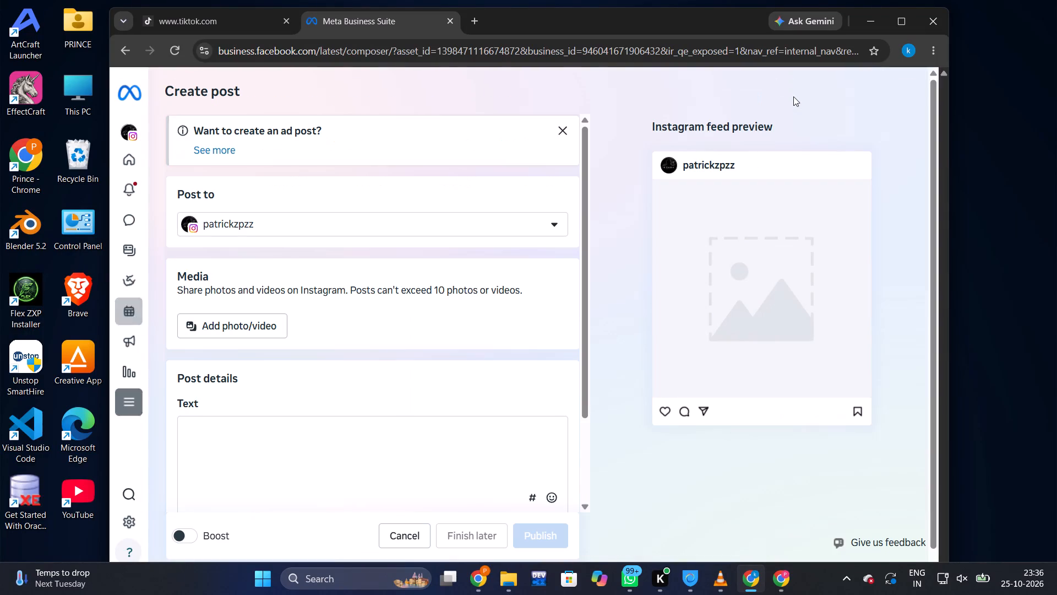
left_click(265, 323)
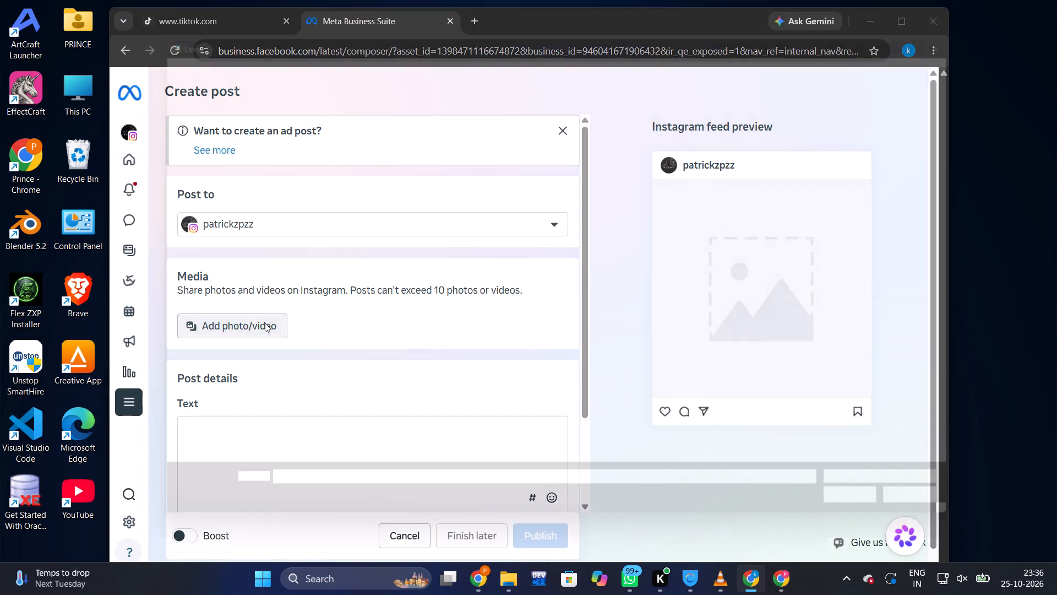
double_click(665, 150)
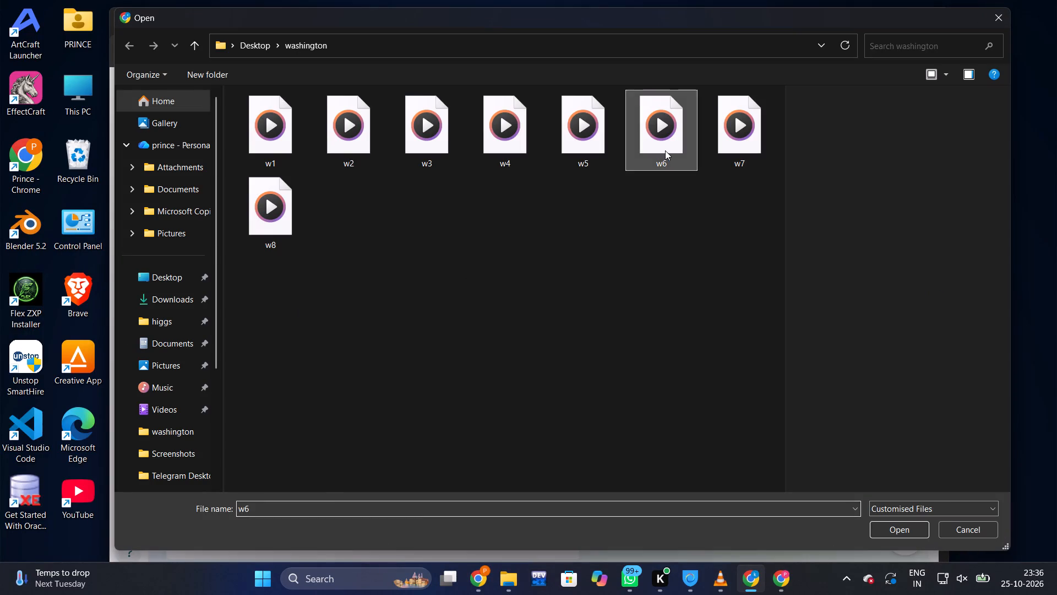
Paste the copied DRUMMER BOY promotional caption, ending with "In theaters November 6", into the post text.
left_click(372, 461)
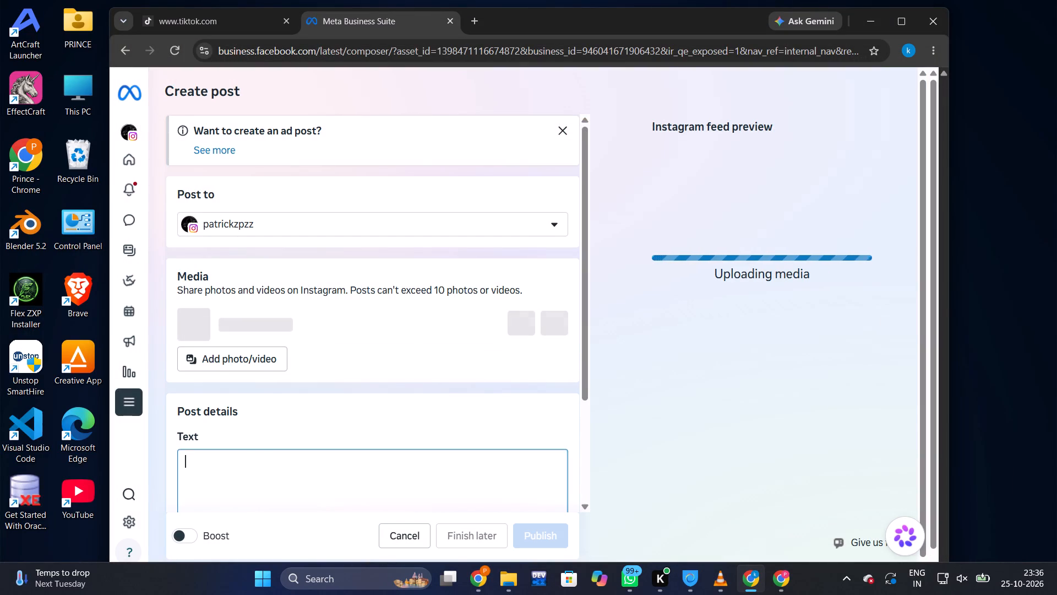
key("ctrl+v")
scroll(440, 334, "down", 5)
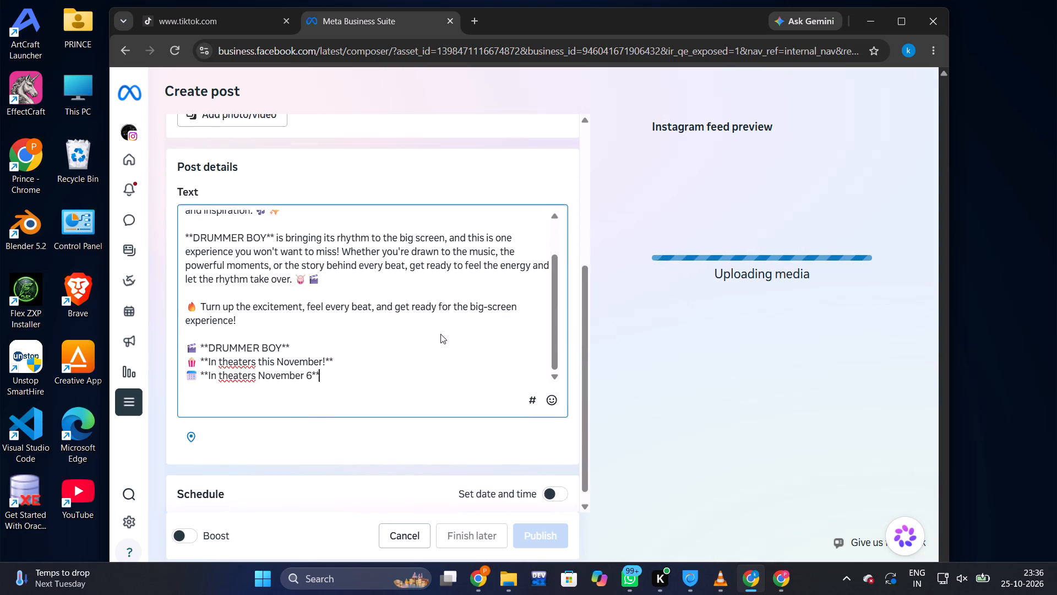
Enable a set date and time for the w6 post and schedule it for 26 October 2026 at 12:30.
scroll(440, 334, "down", 5)
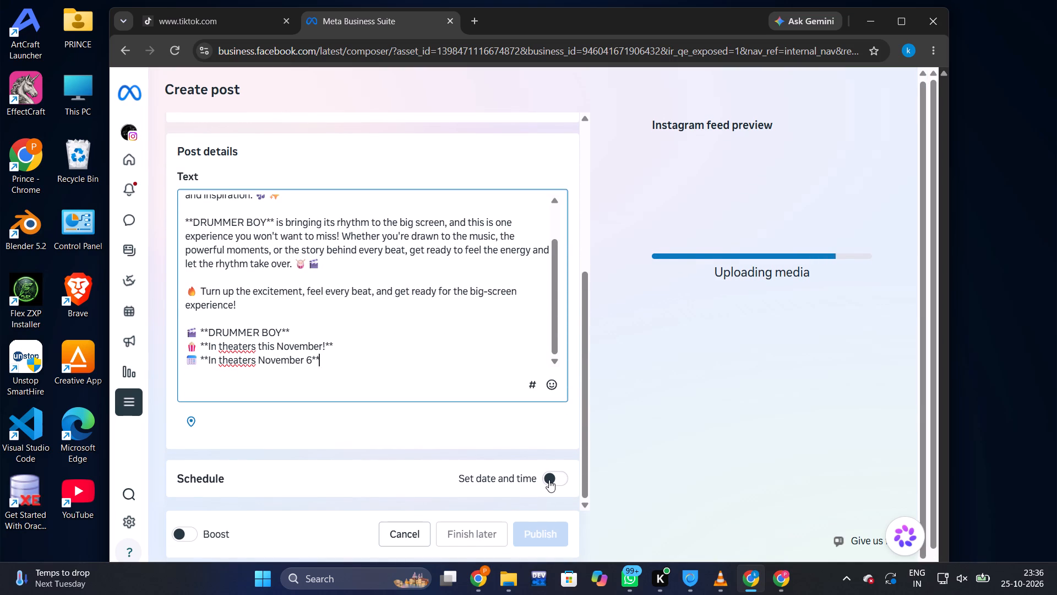
left_click(549, 480)
scroll(476, 407, "down", 1)
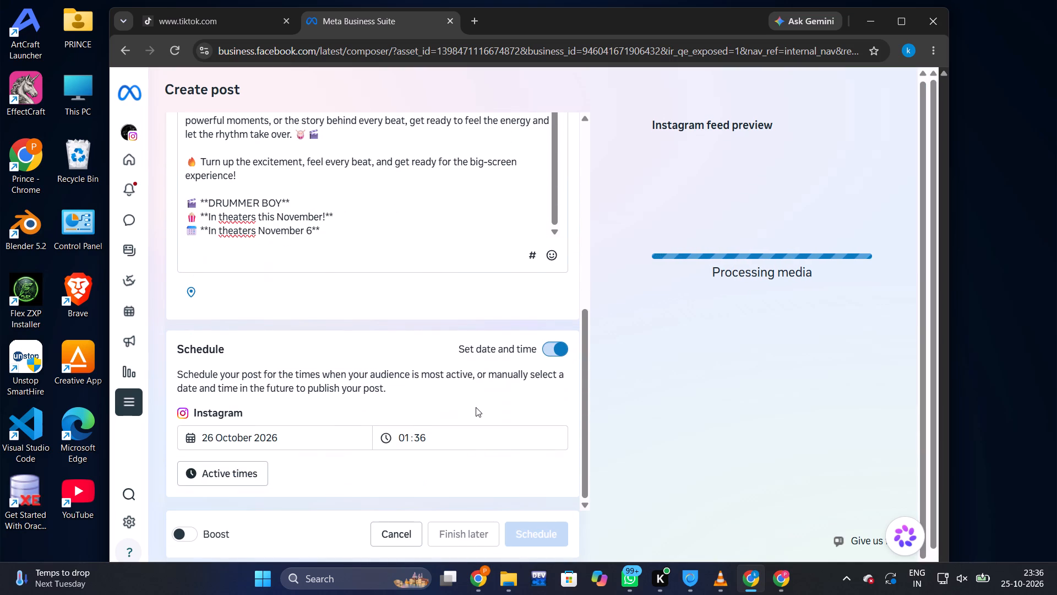
scroll(476, 407, "down", 1)
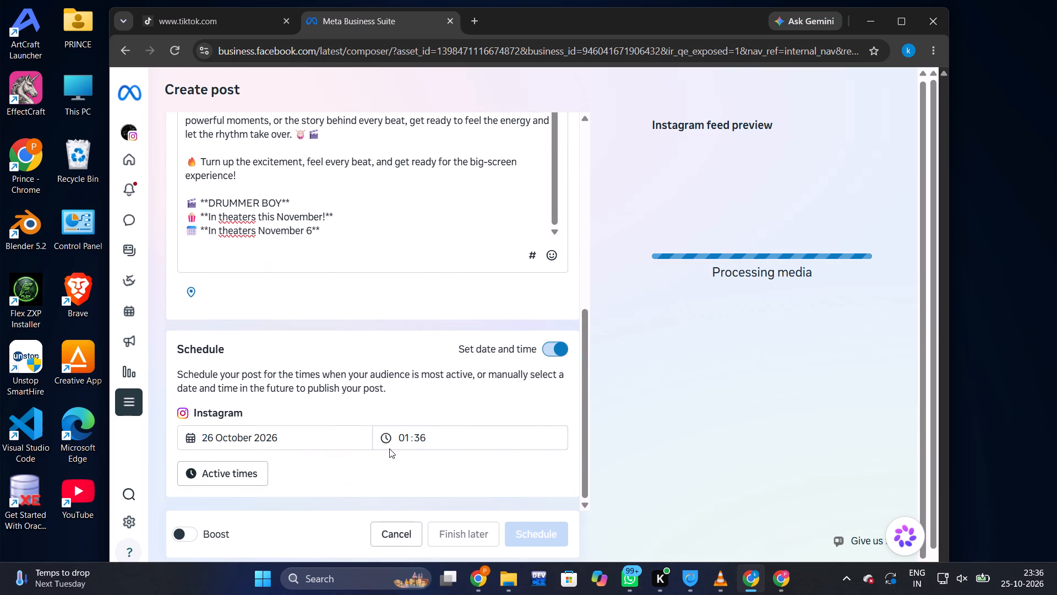
left_click(403, 440)
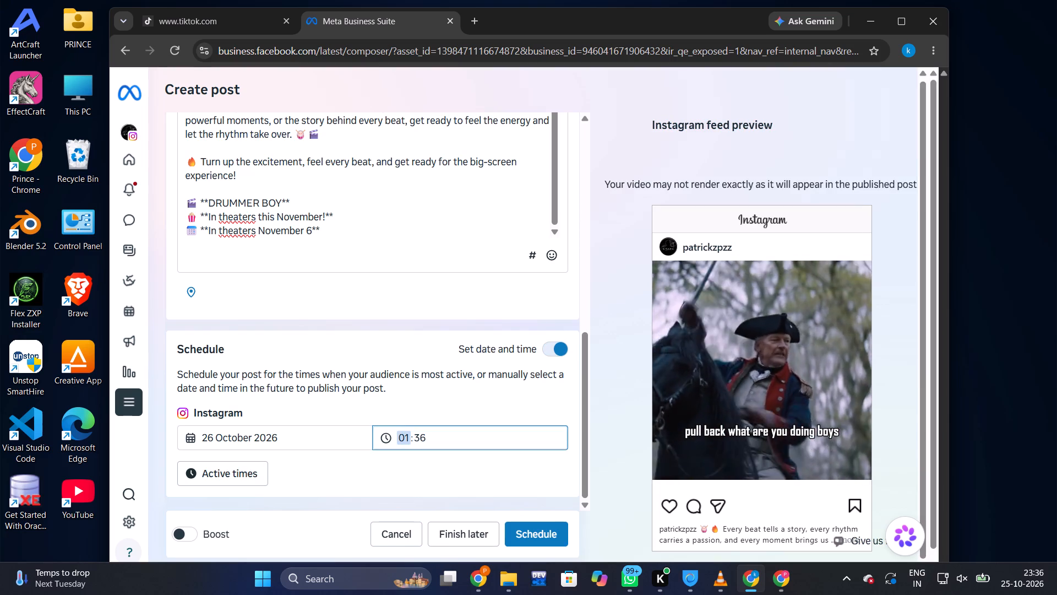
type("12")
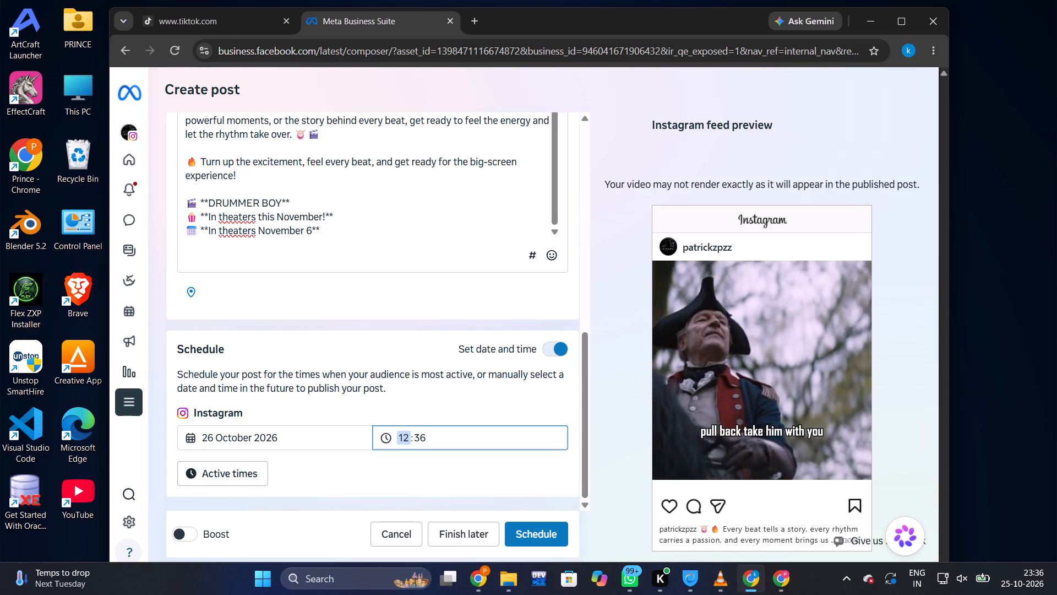
left_click(420, 438)
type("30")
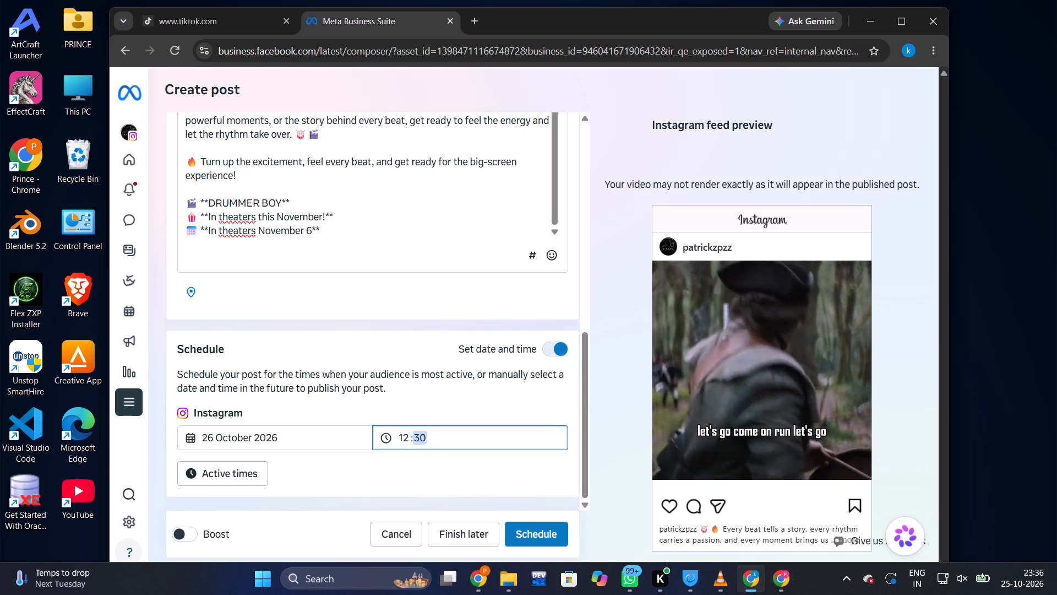
scroll(420, 438, "down", 4)
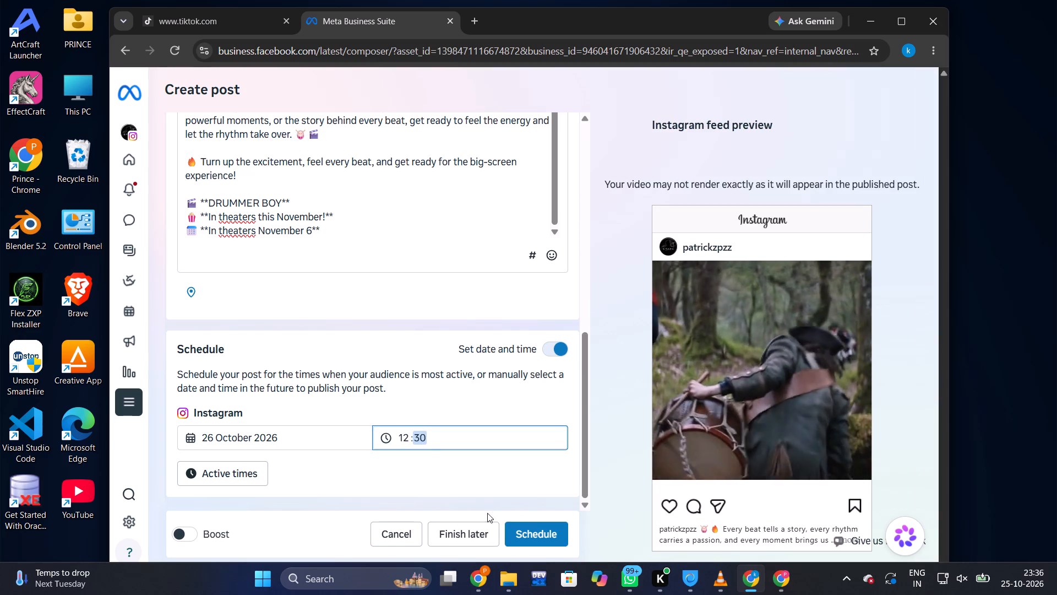
left_click(526, 531)
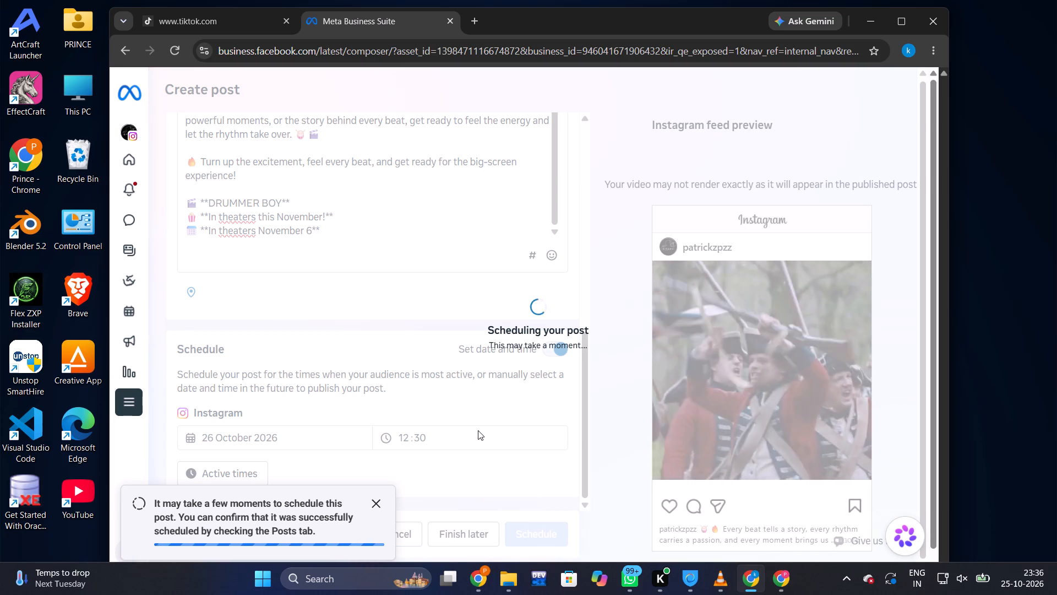
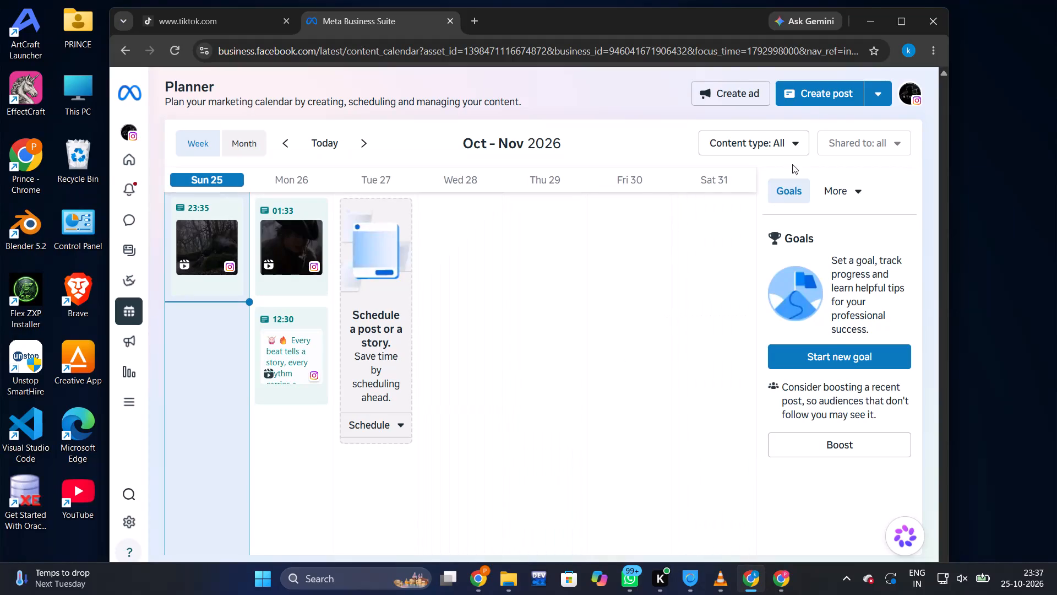
Start a new Instagram post and add the next 30-second square video from the washington folder as its media.
left_click(805, 96)
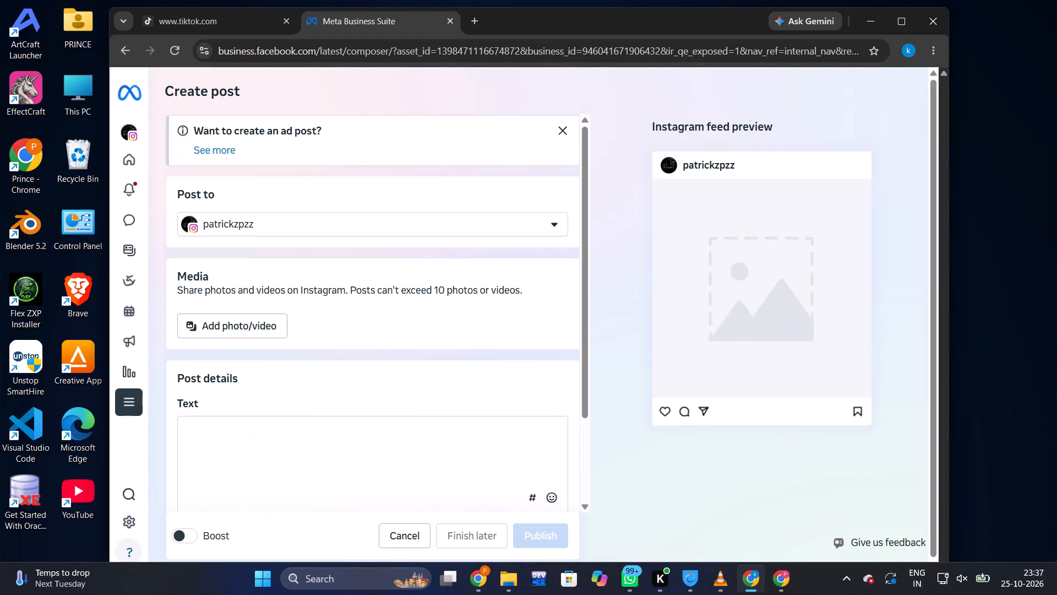
left_click(267, 324)
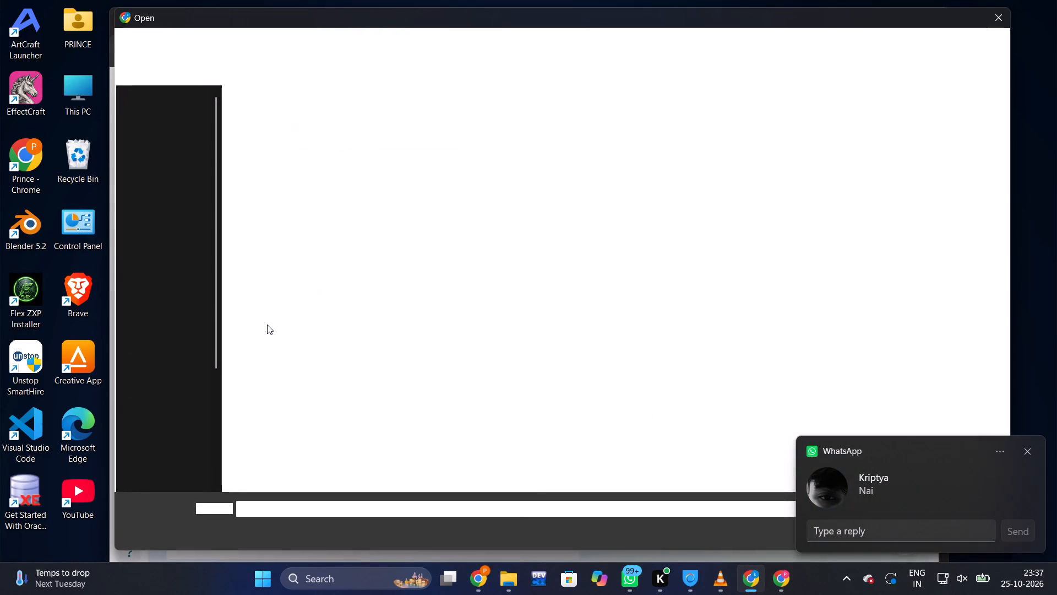
double_click(586, 142)
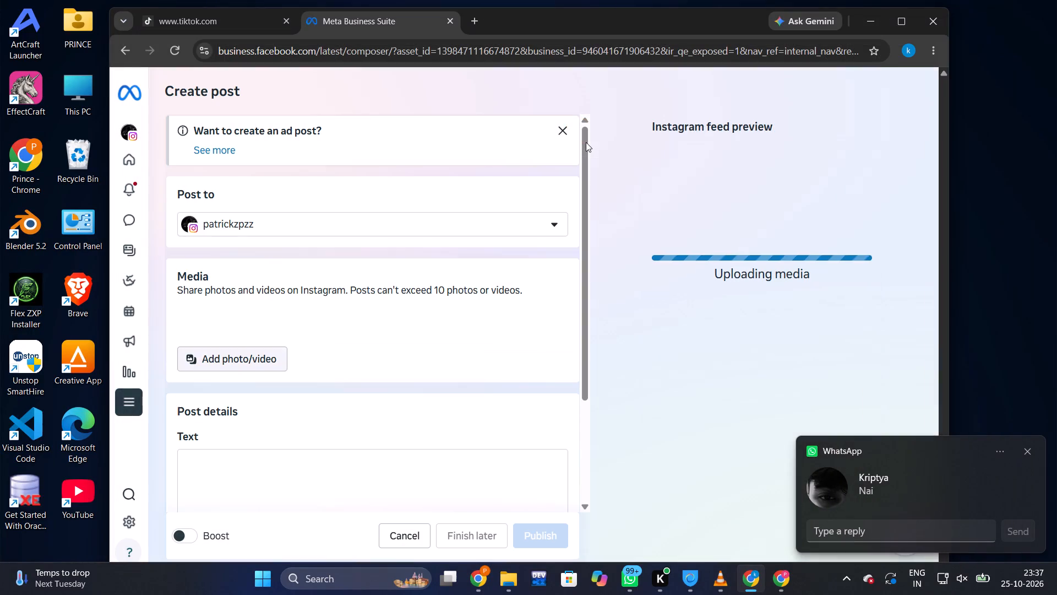
Paste the copied DRUMMER BOY promotional caption, ending with "In theaters November 6", into the new post's text.
left_click(297, 474)
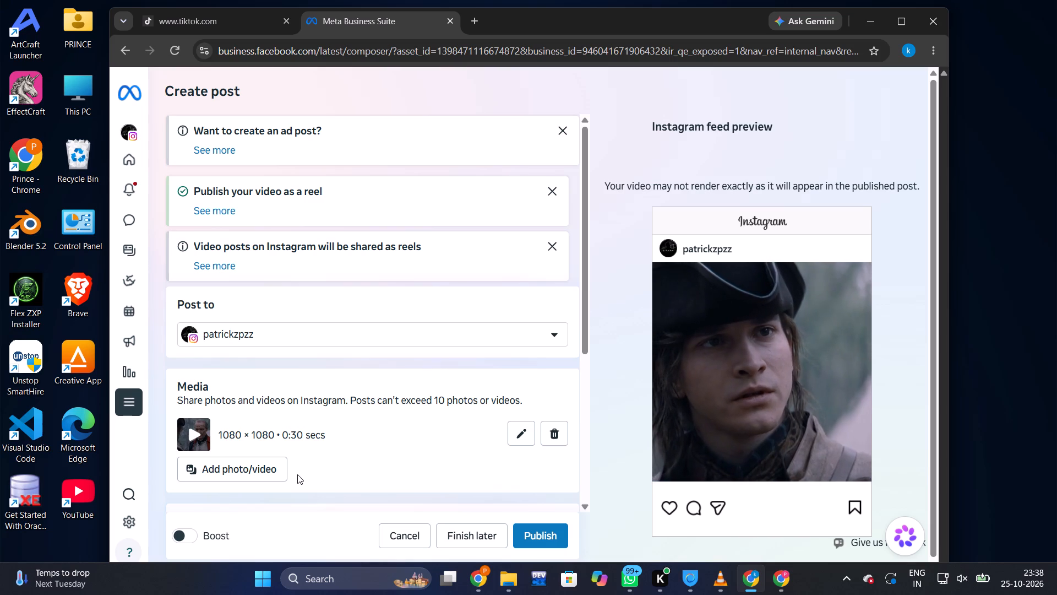
scroll(297, 474, "down", 5)
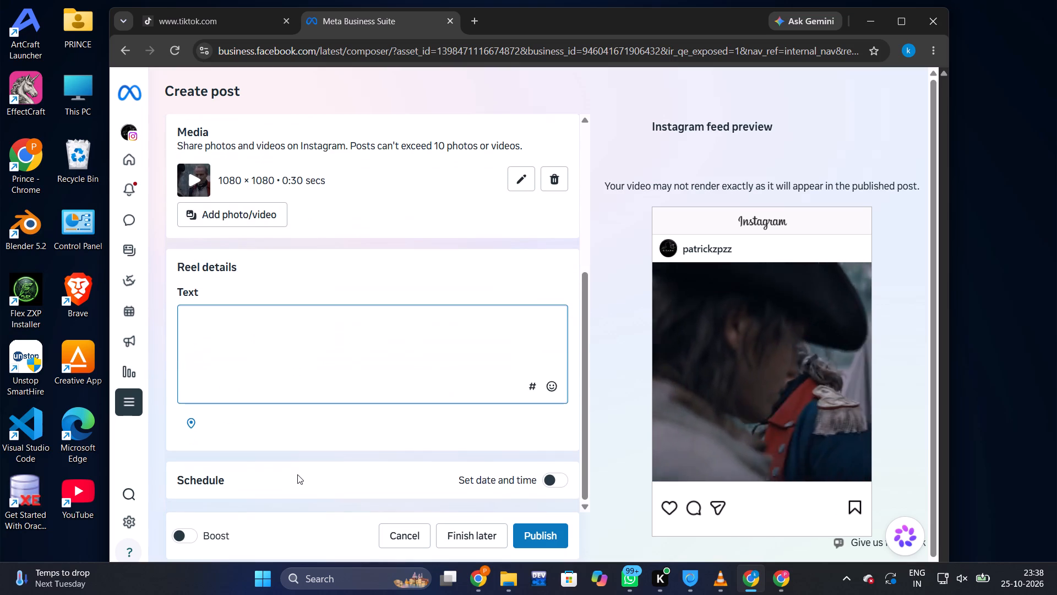
key("ctrl+v")
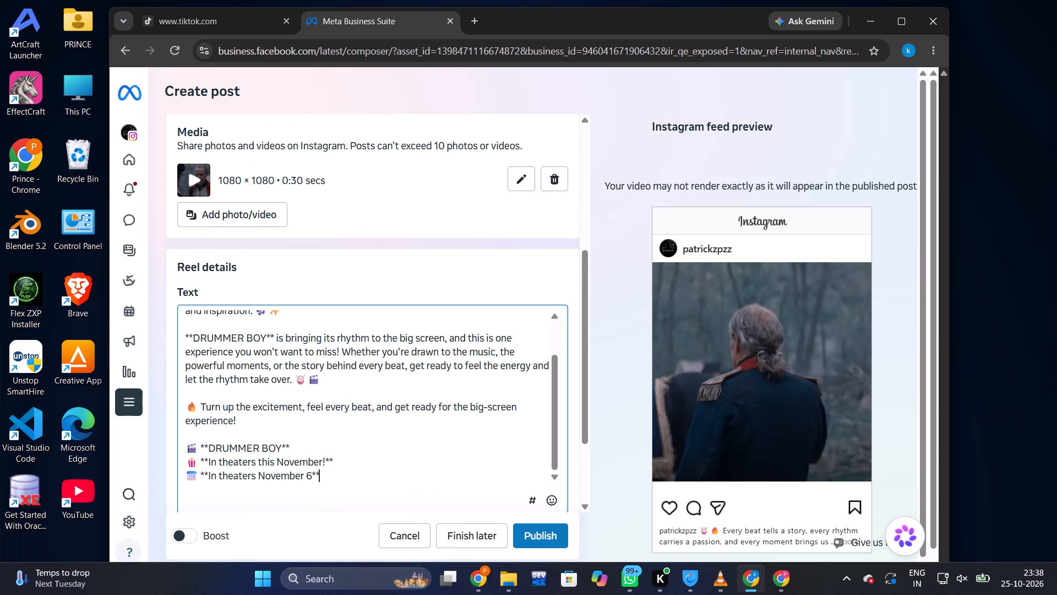
Enable a set date and time for the post and schedule it for 26 October 2026 at 01:00.
scroll(296, 133, "left", 1)
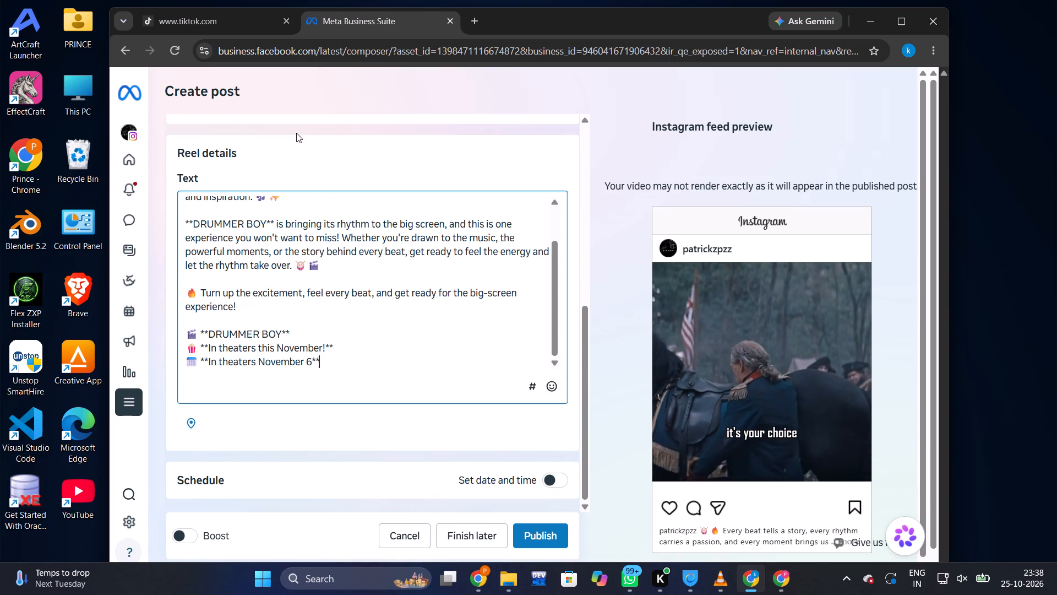
left_click(562, 482)
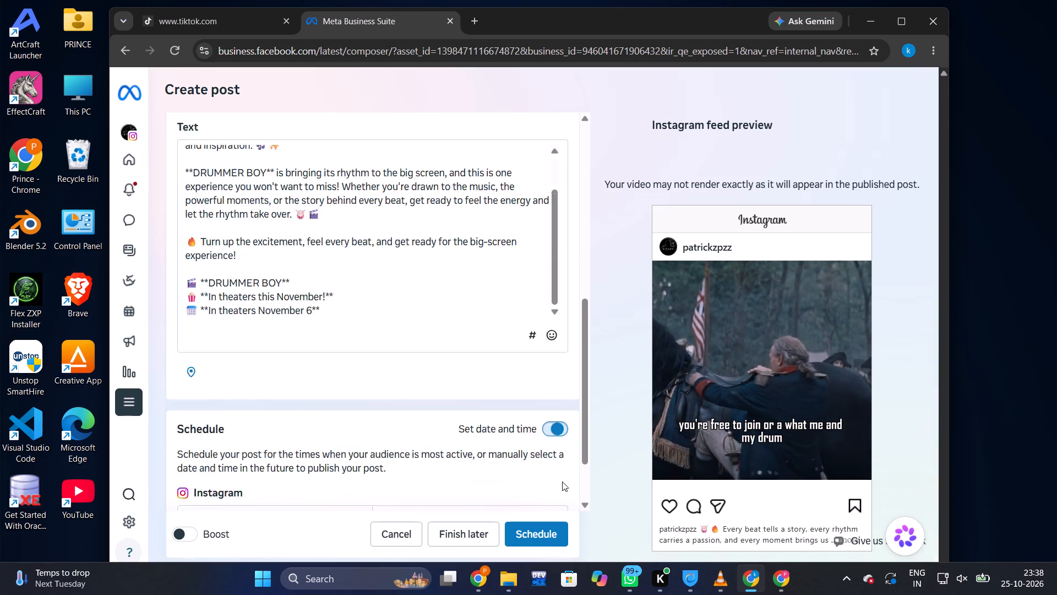
left_click(425, 436)
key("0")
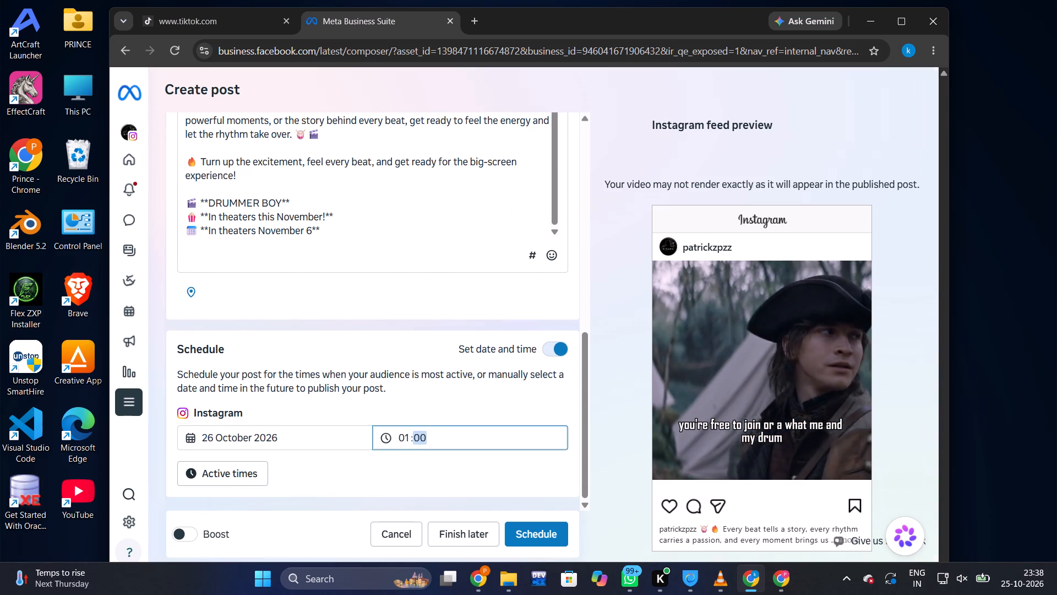
left_click(550, 539)
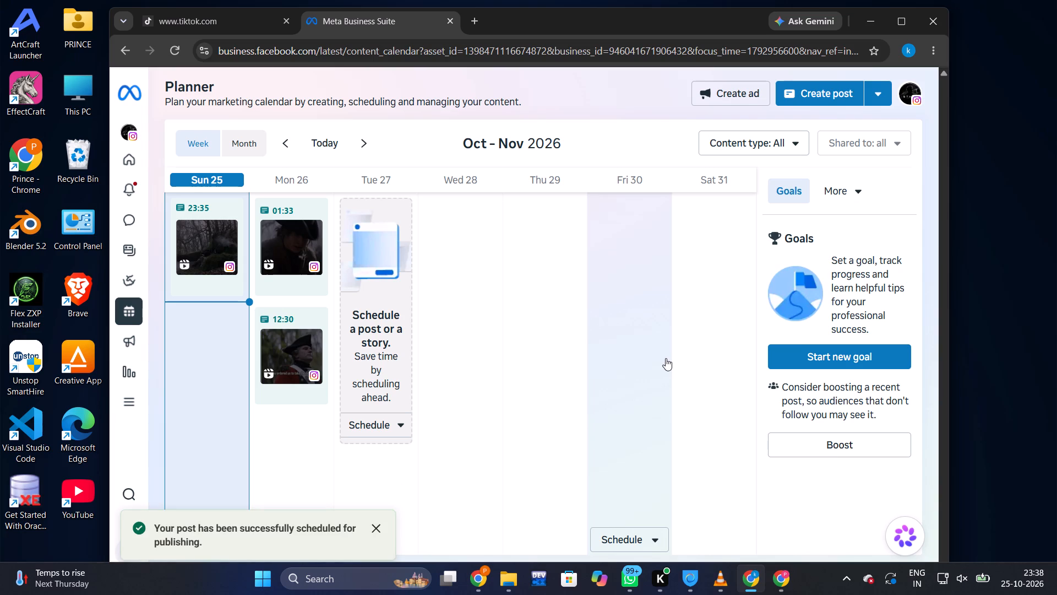
Start another Instagram post and add a further video from the washington folder as its media.
scroll(666, 358, "down", 2)
left_click(808, 101)
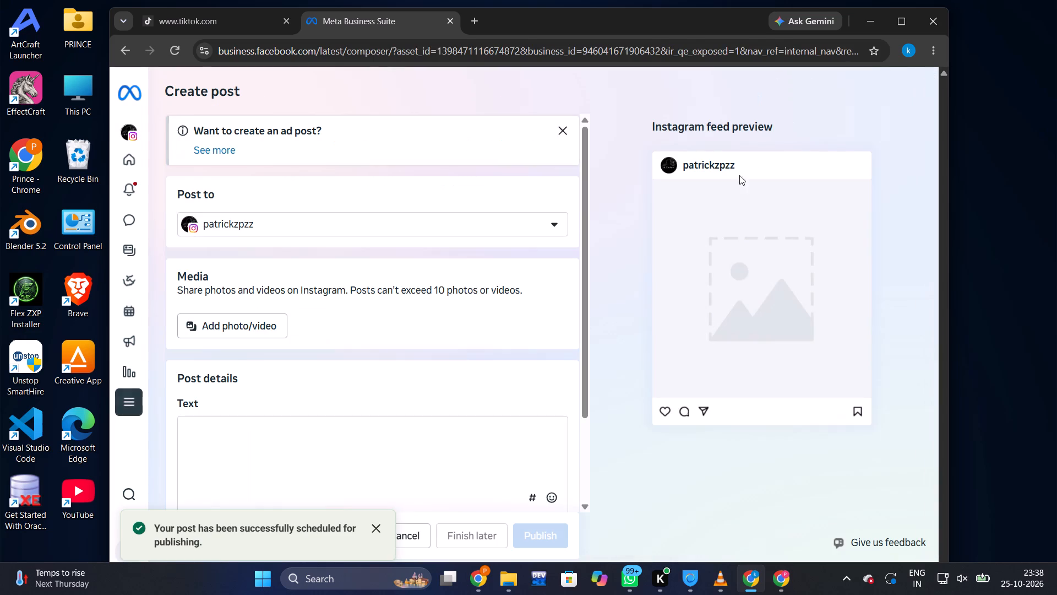
left_click(269, 319)
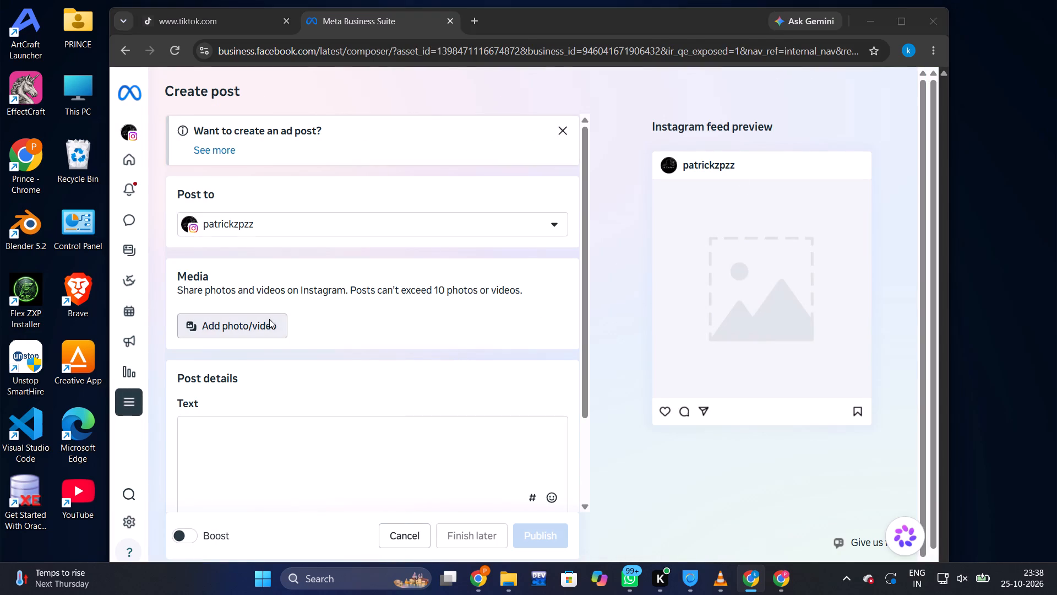
double_click(496, 159)
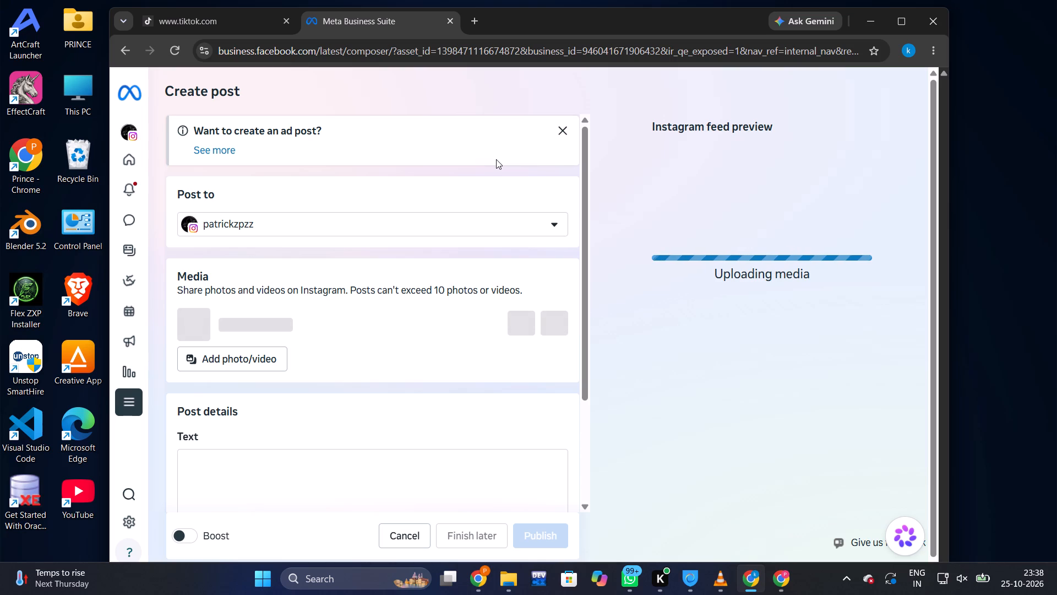
Paste the copied DRUMMER BOY promotional caption, ending with "In theaters November 6", into this post's text.
left_click(415, 452)
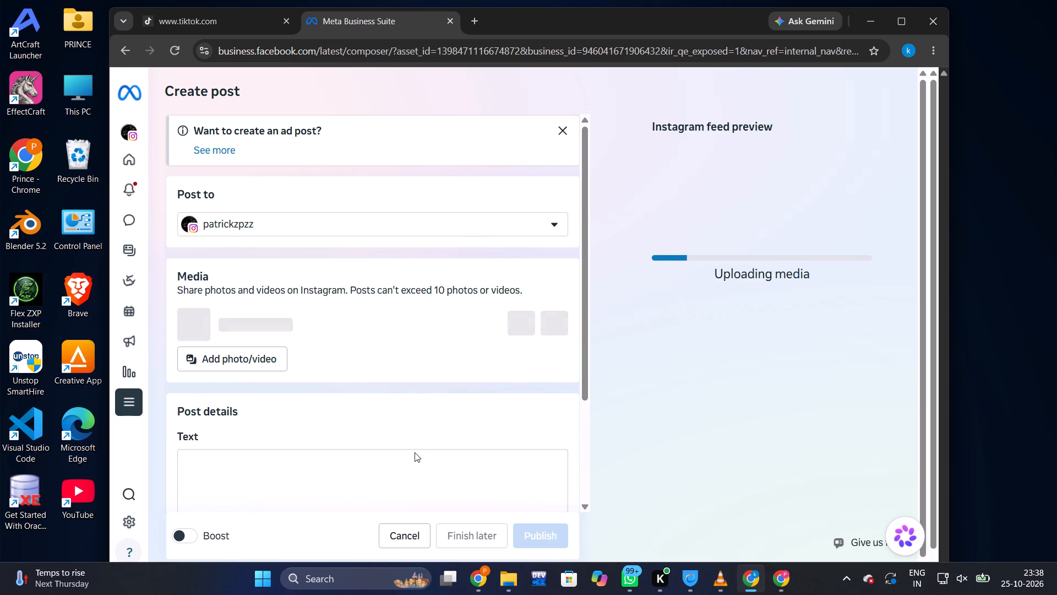
left_click(405, 462)
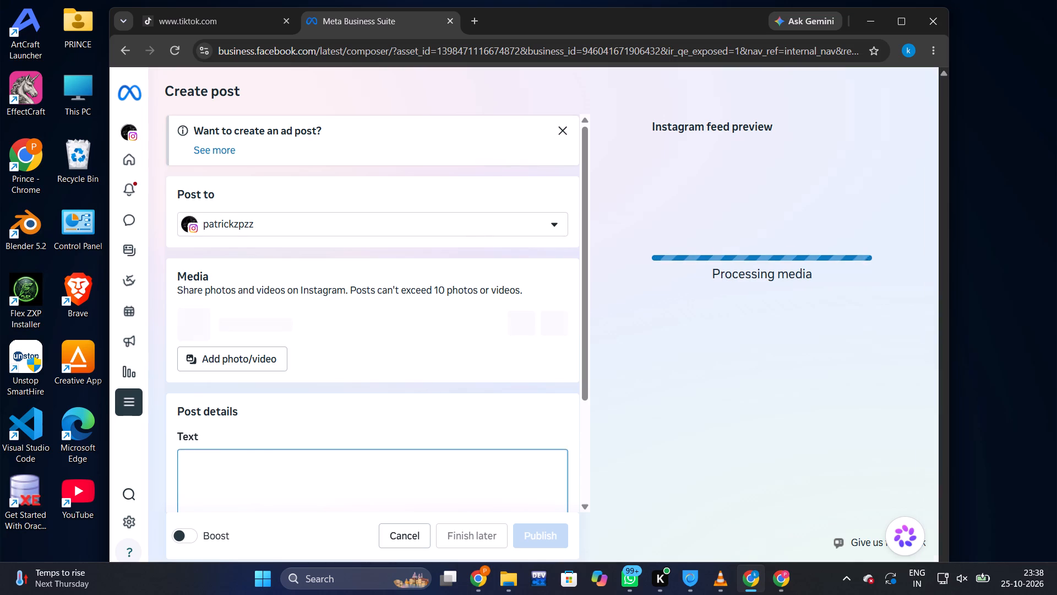
key("ctrl+v")
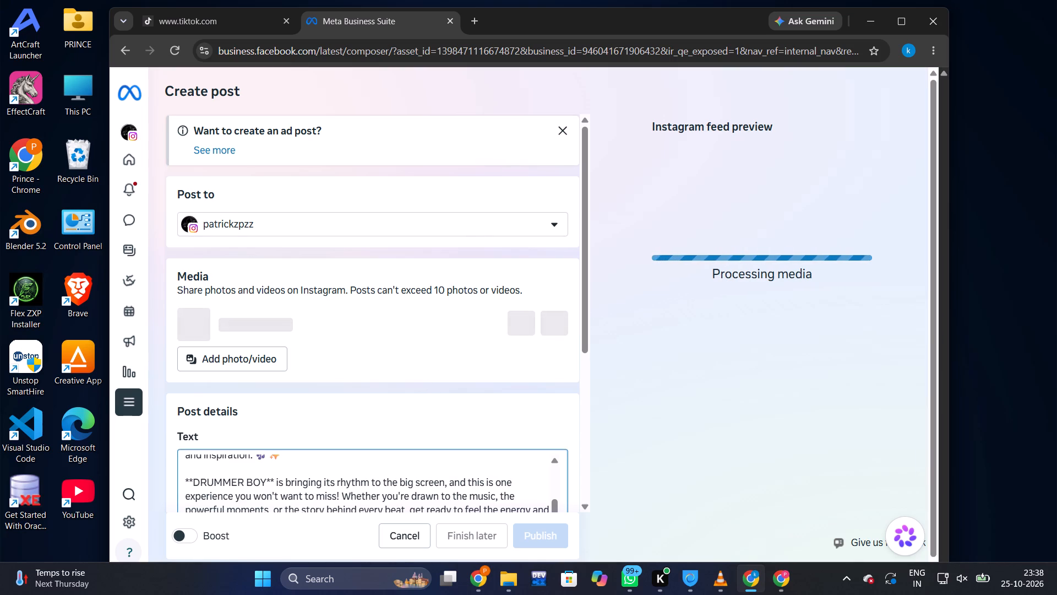
Enable a set date and time for this post and schedule it for 26 October 2026 at 03:00.
scroll(405, 462, "down", 6)
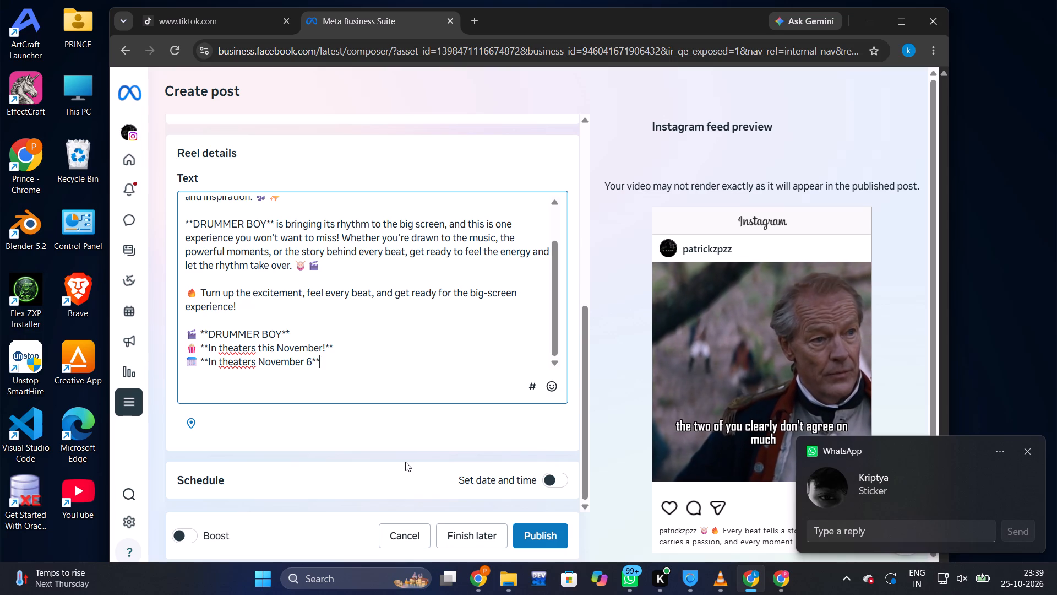
scroll(405, 462, "down", 3)
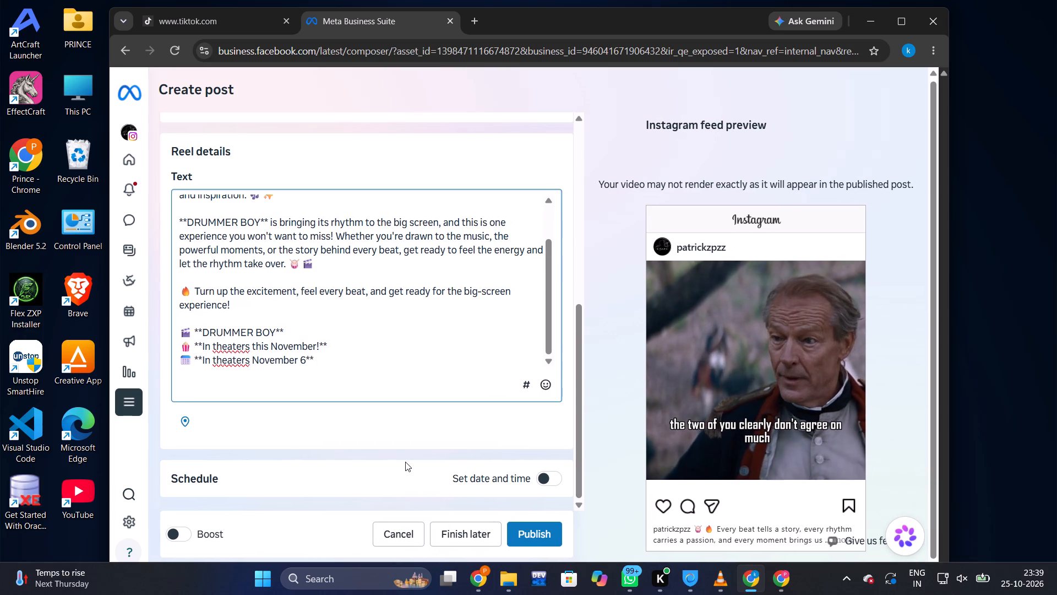
left_click(558, 479)
scroll(558, 479, "down", 1)
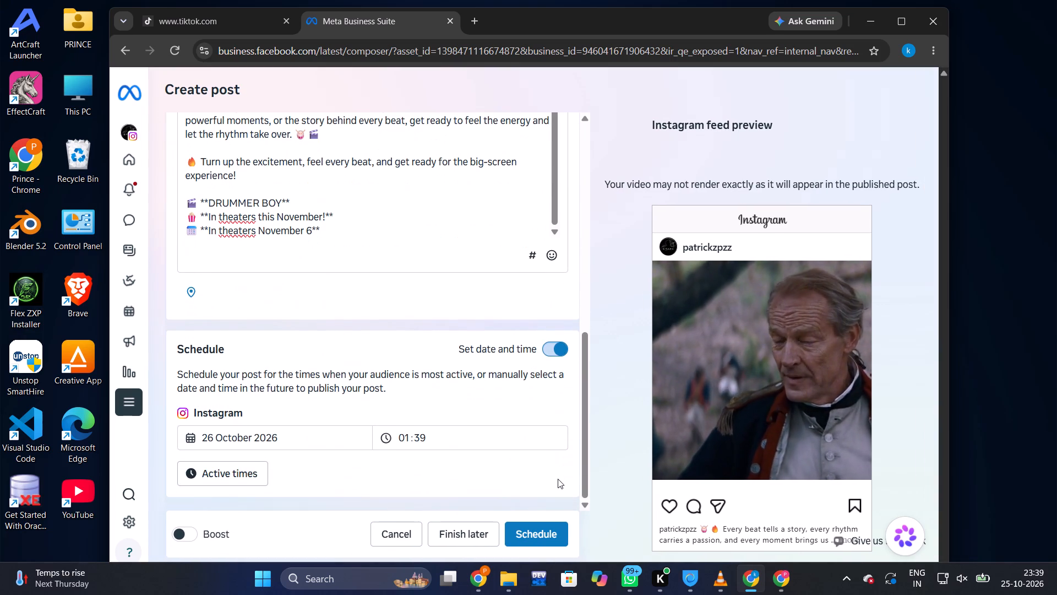
left_click(404, 443)
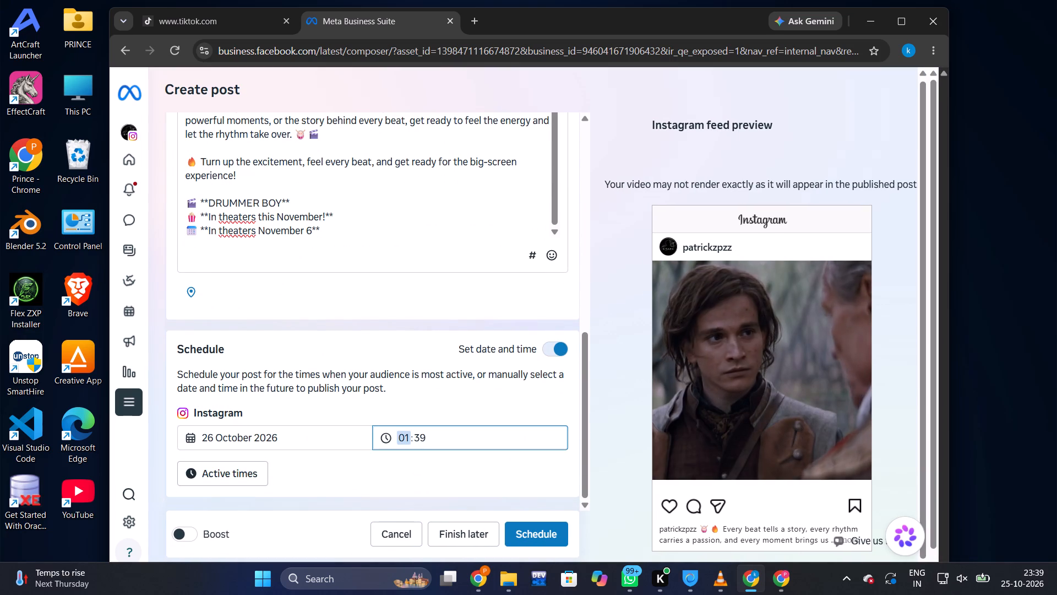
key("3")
left_click(419, 436)
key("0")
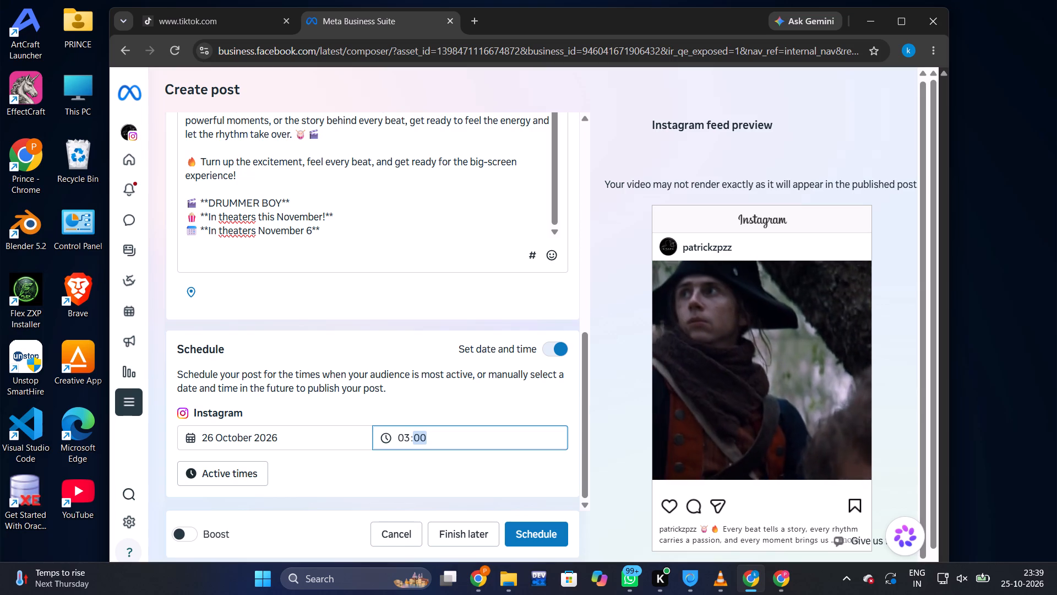
Schedule the Drummer Boy Instagram video post with its set publishing time of 26 October 2026, 03:00.
scroll(419, 436, "down", 5)
left_click(540, 523)
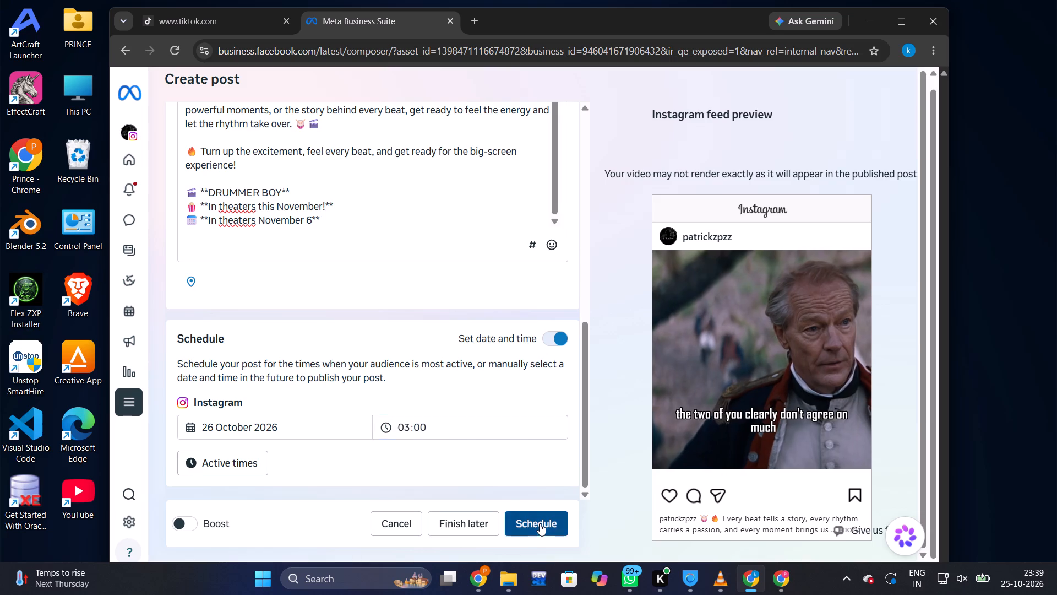
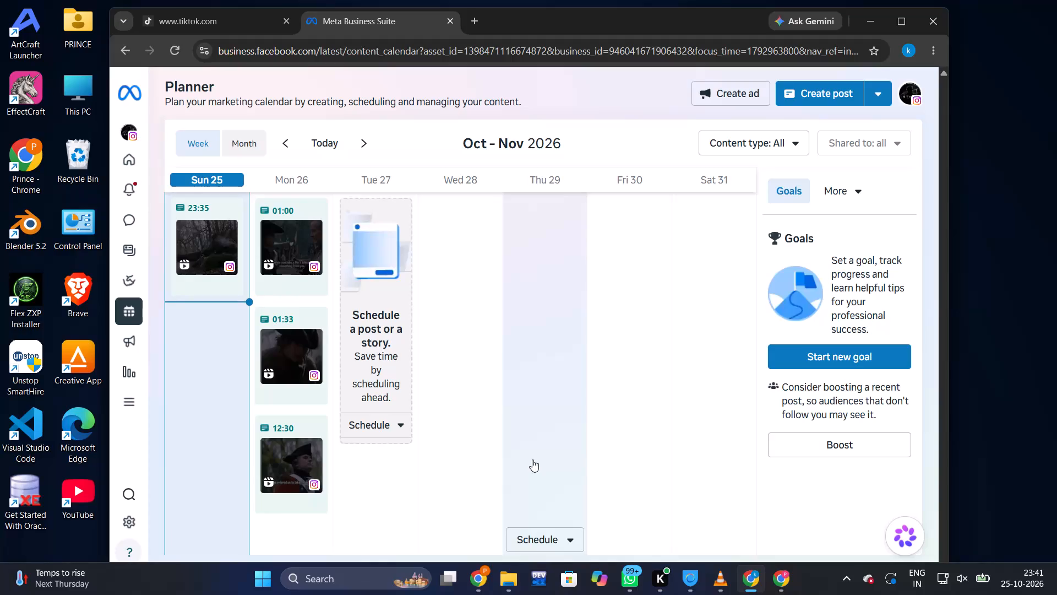
Reload the Planner calendar to check the scheduled posts.
left_click(170, 44)
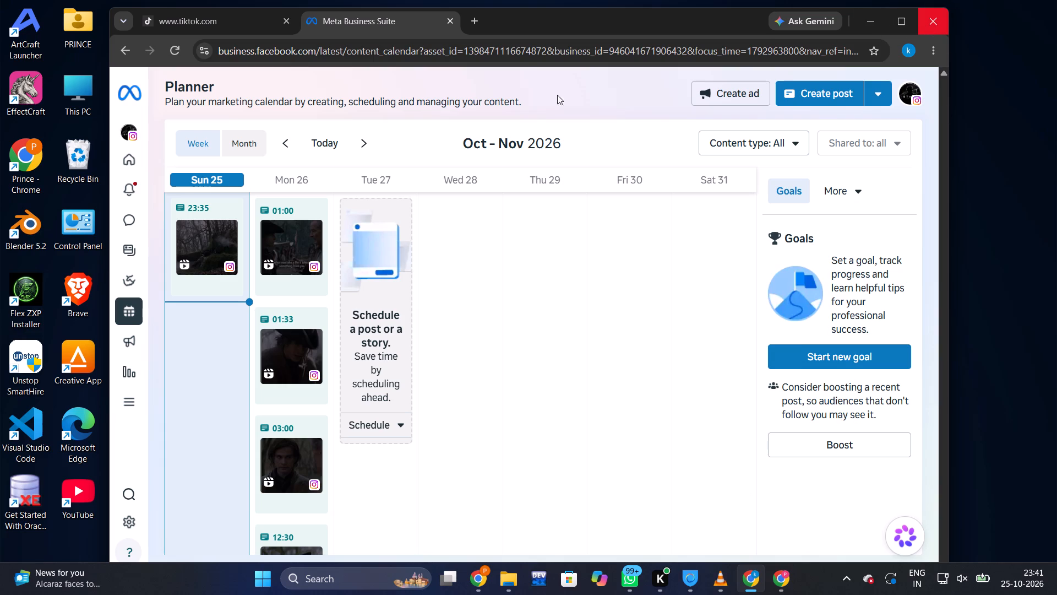
Create a new Instagram post with video w4 from the washington folder and paste the prepared DRUMMER BOY caption.
left_click(810, 95)
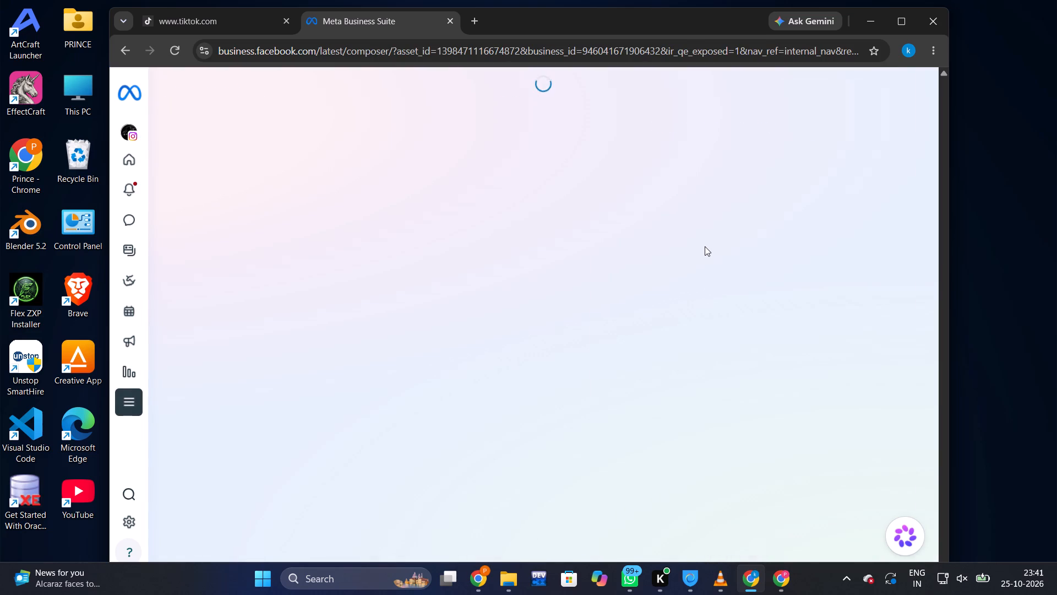
left_click(255, 324)
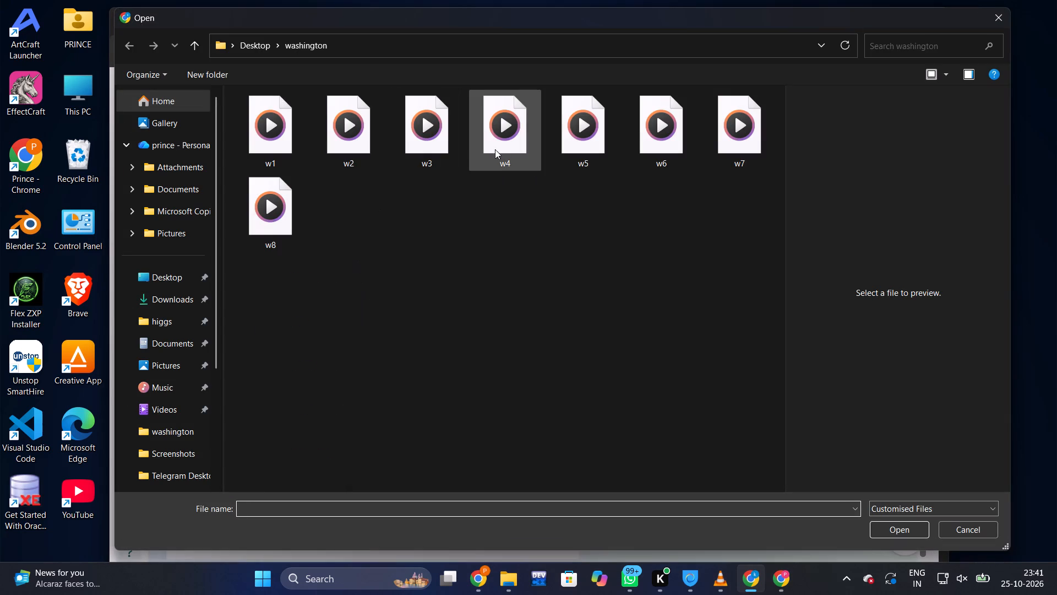
double_click(494, 150)
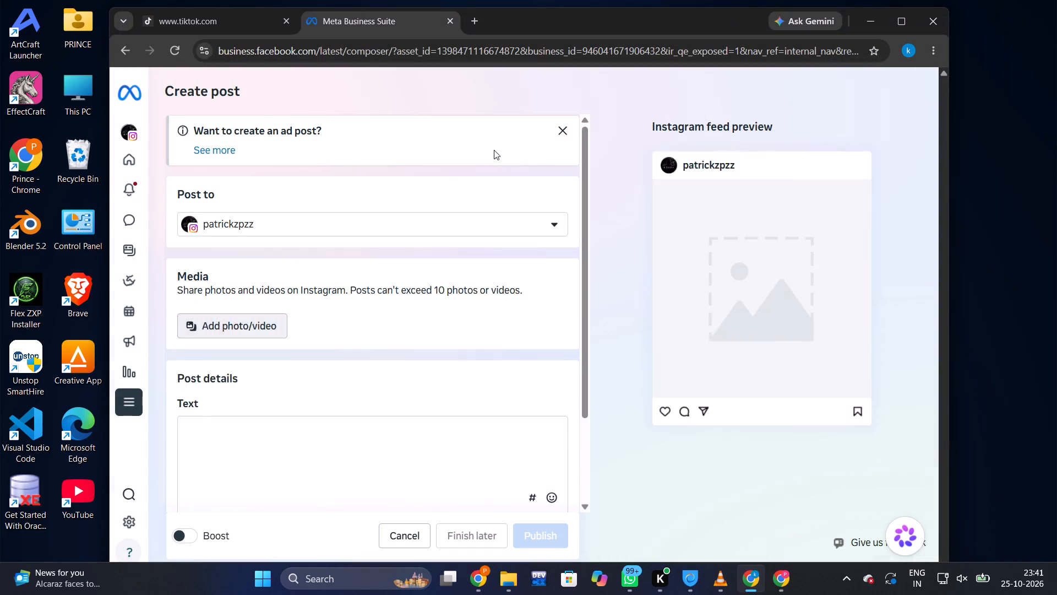
left_click(306, 485)
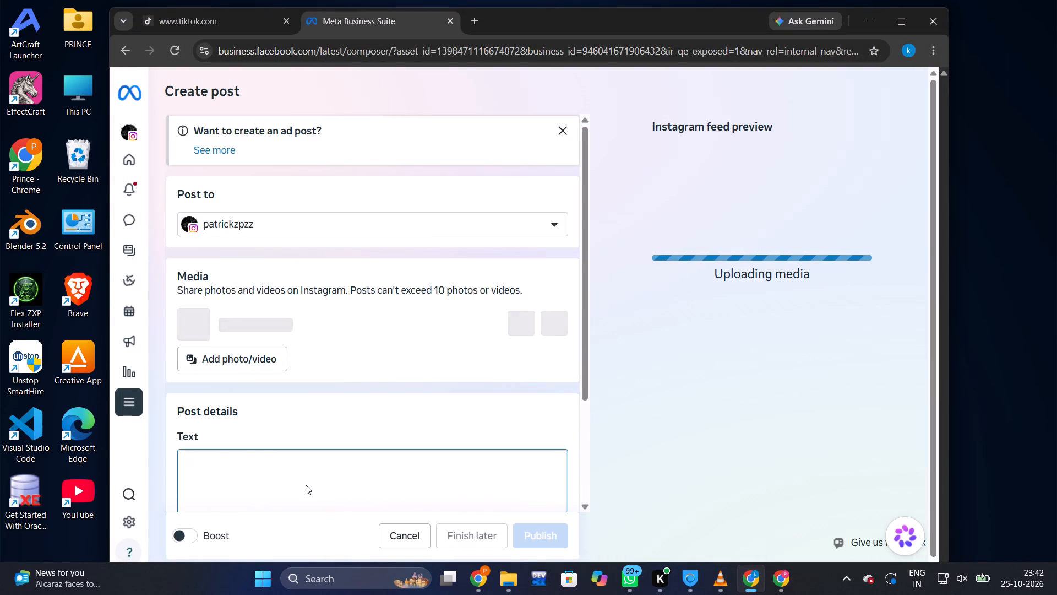
key("ctrl+v")
scroll(337, 383, "down", 6)
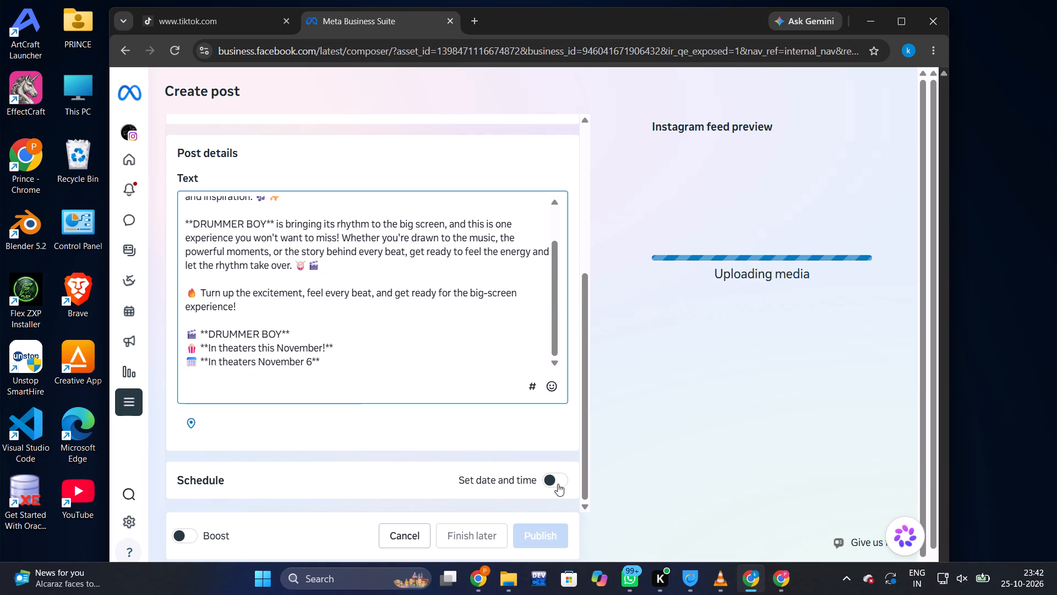
Schedule the w4 video post for 26 October 2026 at 03:30.
left_click(560, 485)
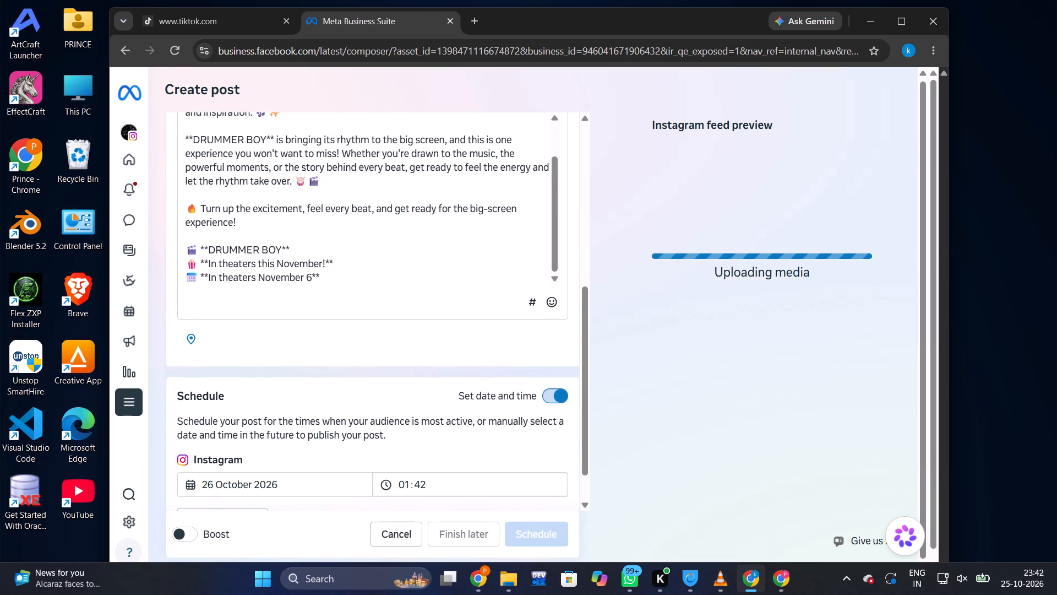
left_click(406, 483)
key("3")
left_click(419, 486)
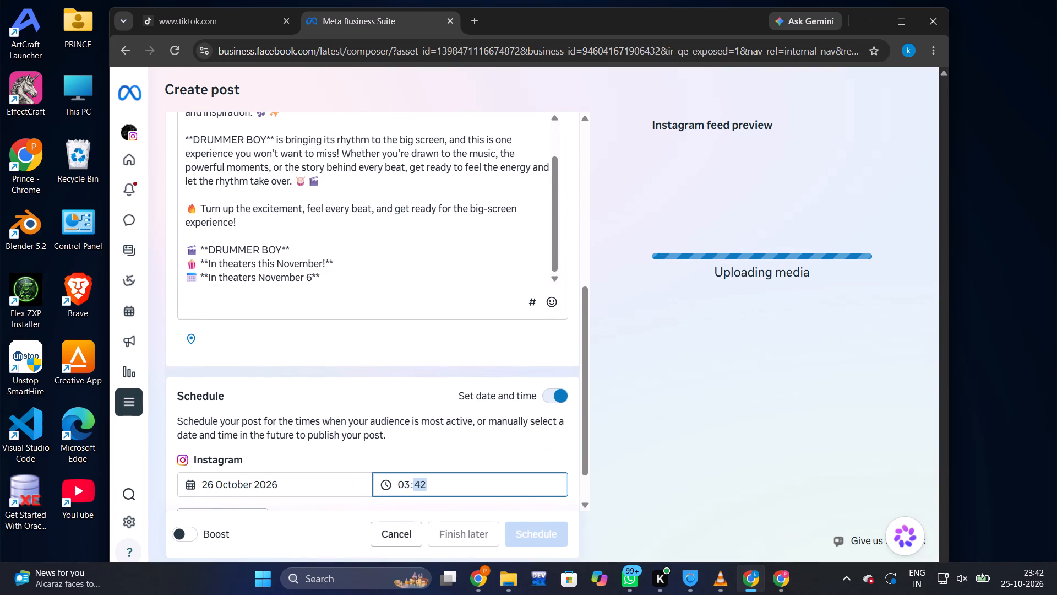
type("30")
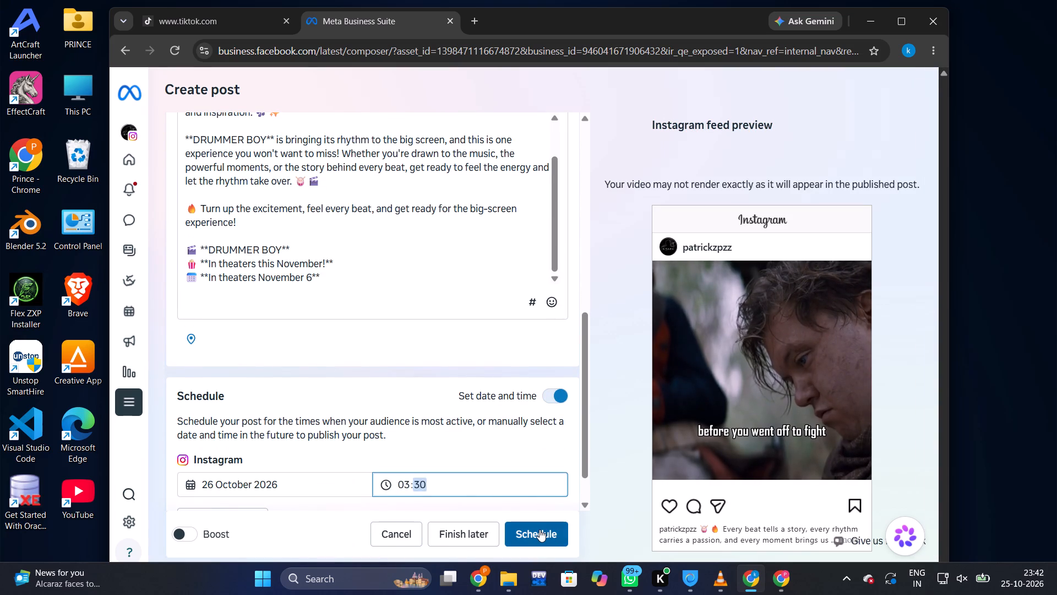
left_click(540, 529)
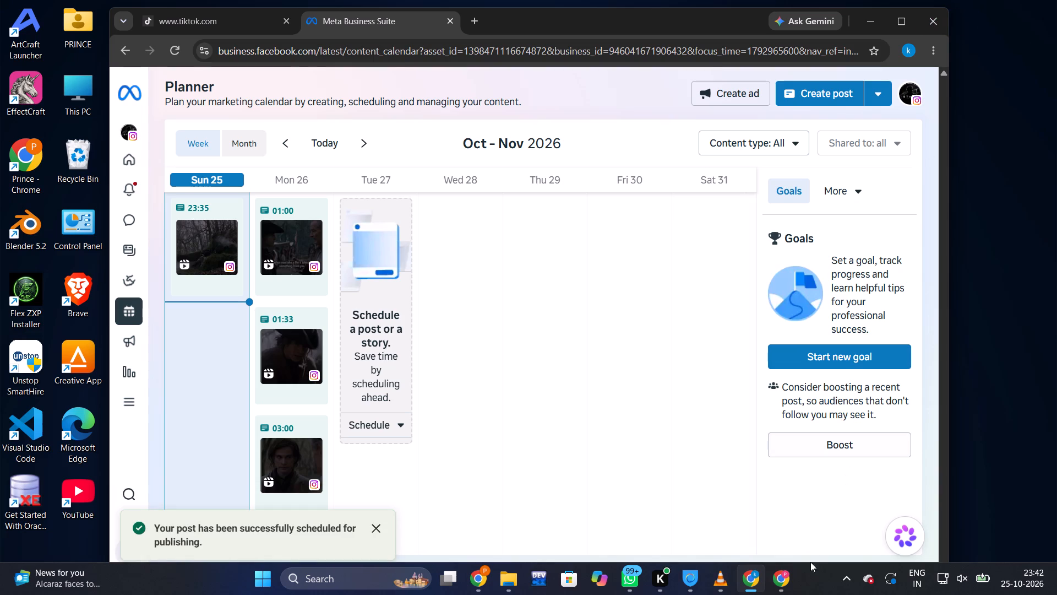
Switch to the Chrome window with TikTok Studio and replace that page with Meta Business Suite, found by searching for meta business suite.
left_click(790, 582)
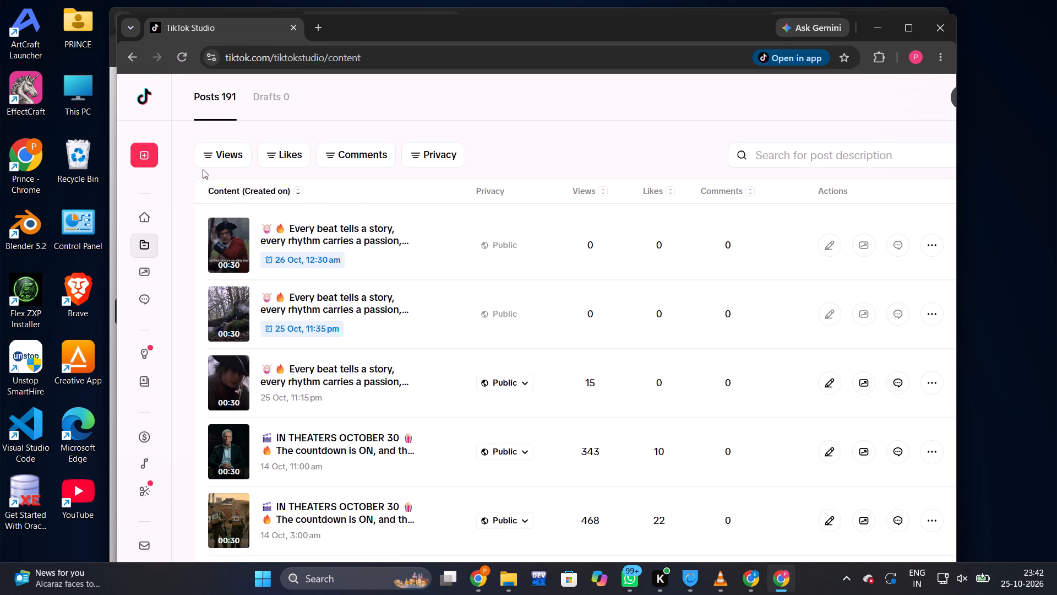
left_click(320, 36)
left_click(294, 30)
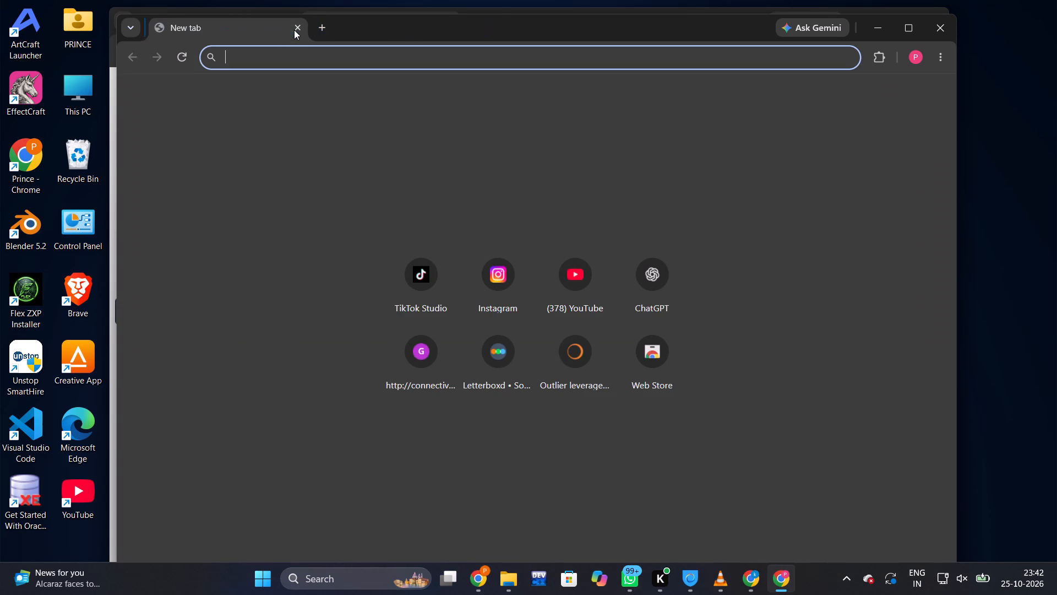
left_click(329, 62)
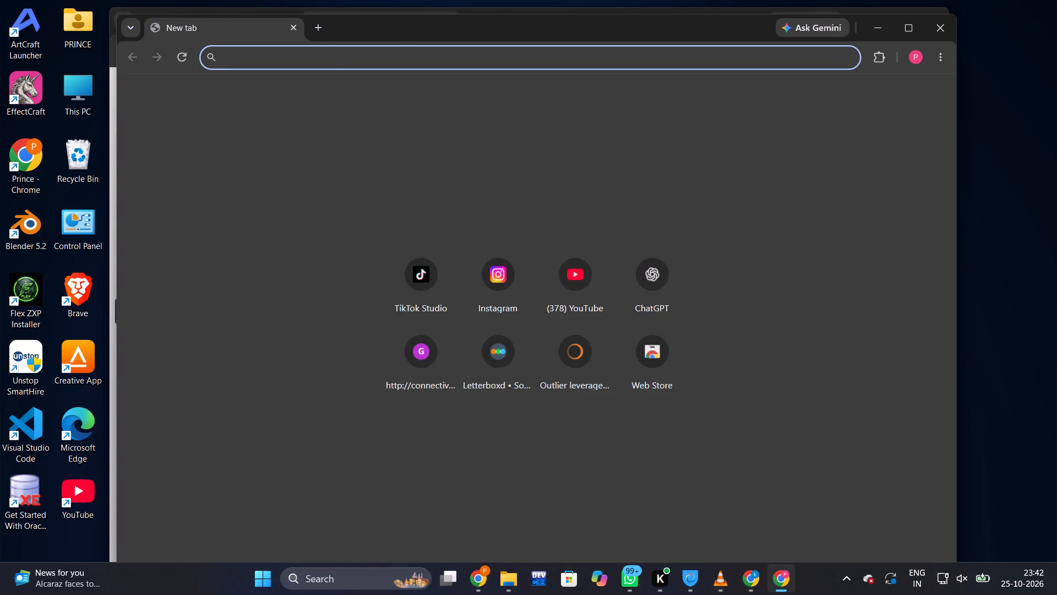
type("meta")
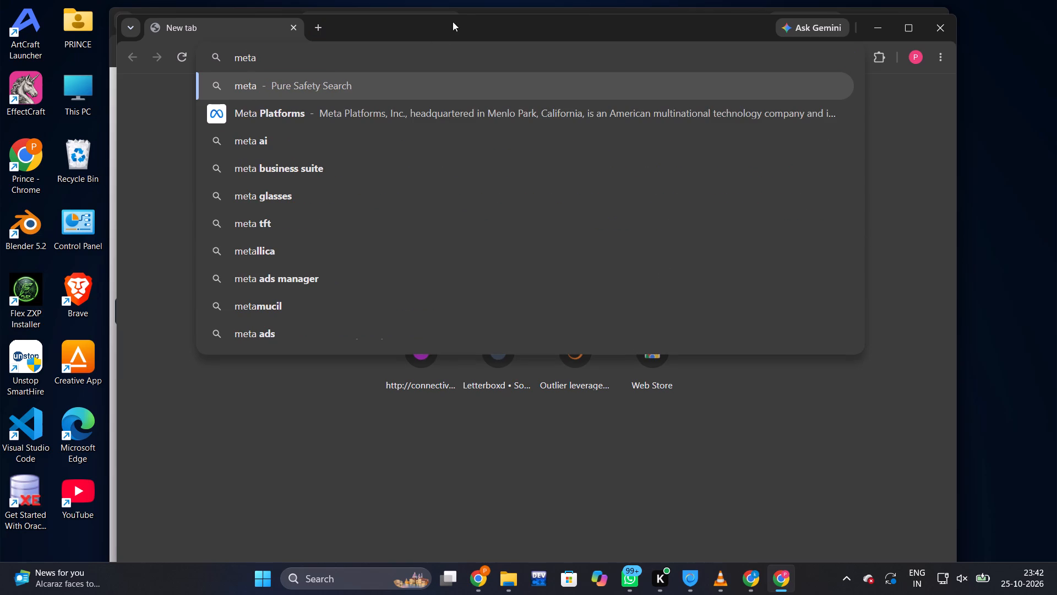
left_click(405, 164)
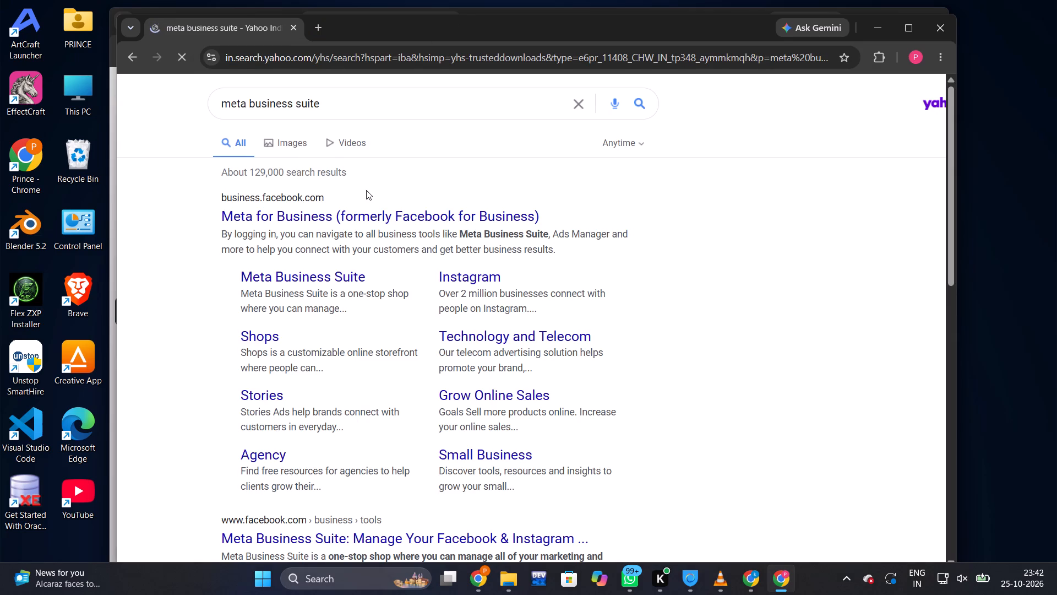
left_click(350, 210)
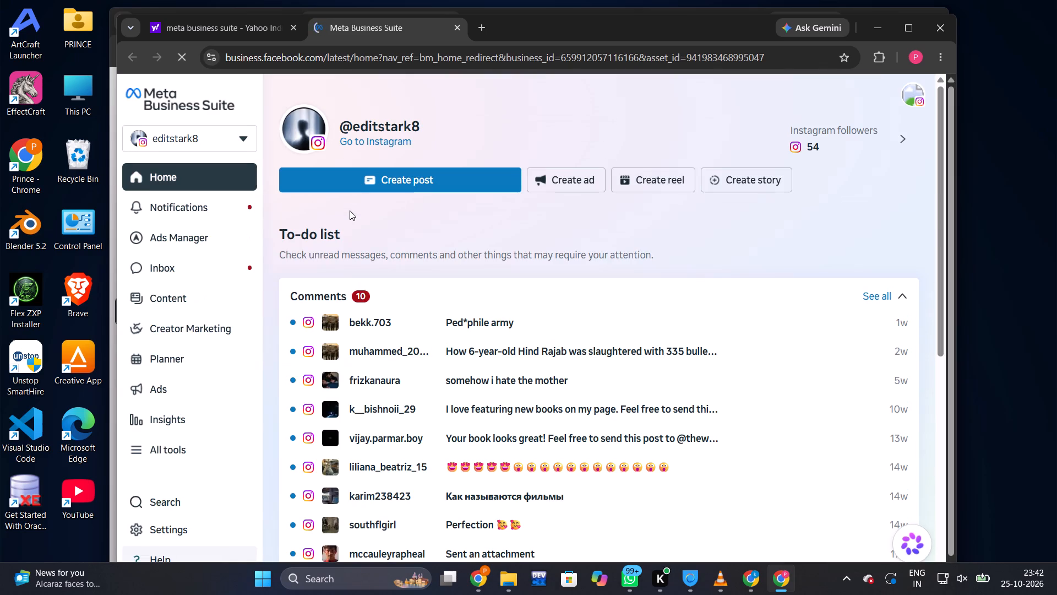
Start a new post for the editstark8 Instagram account.
left_click(415, 182)
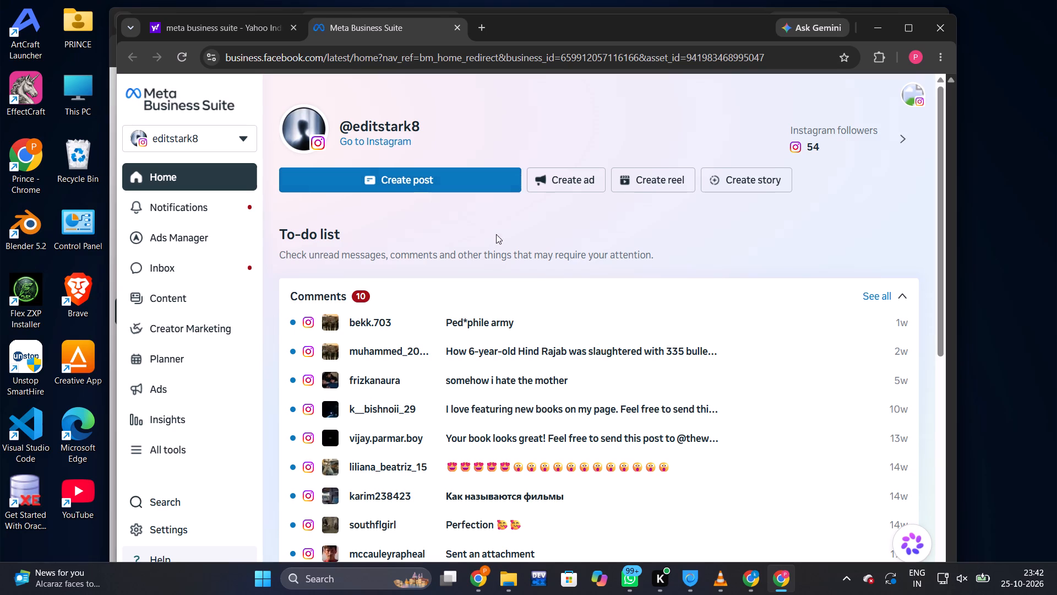
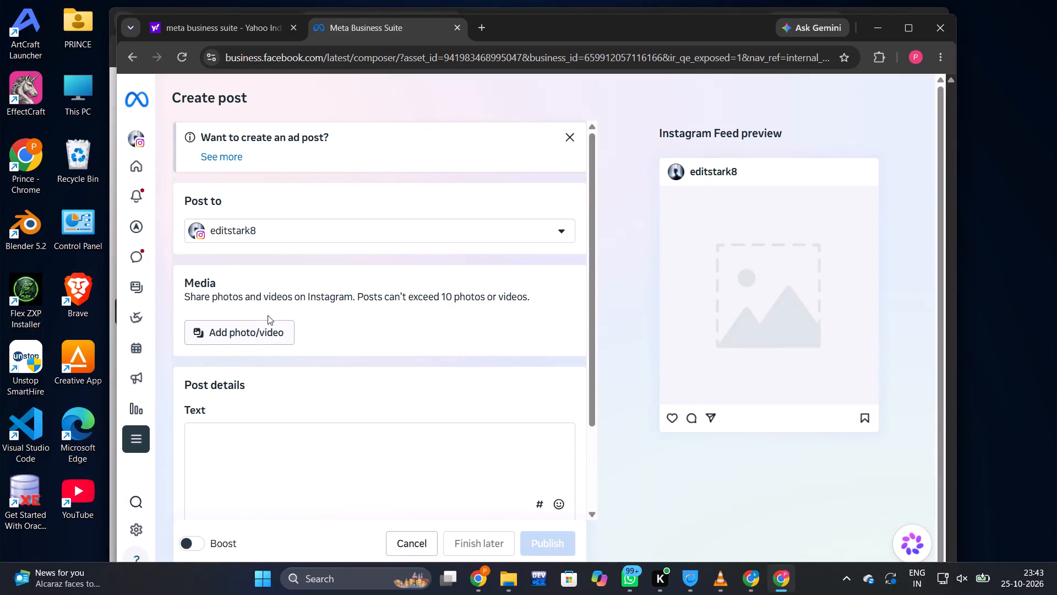
Add video w8 from the washington folder and the prepared DRUMMER BOY caption to the Instagram post, and publish it immediately.
left_click(257, 338)
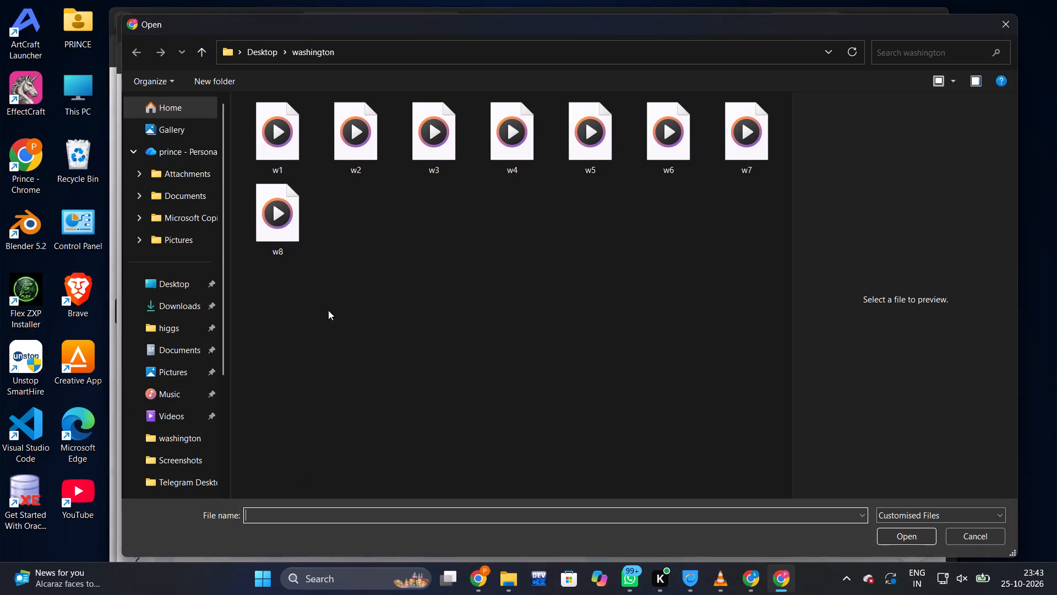
double_click(277, 228)
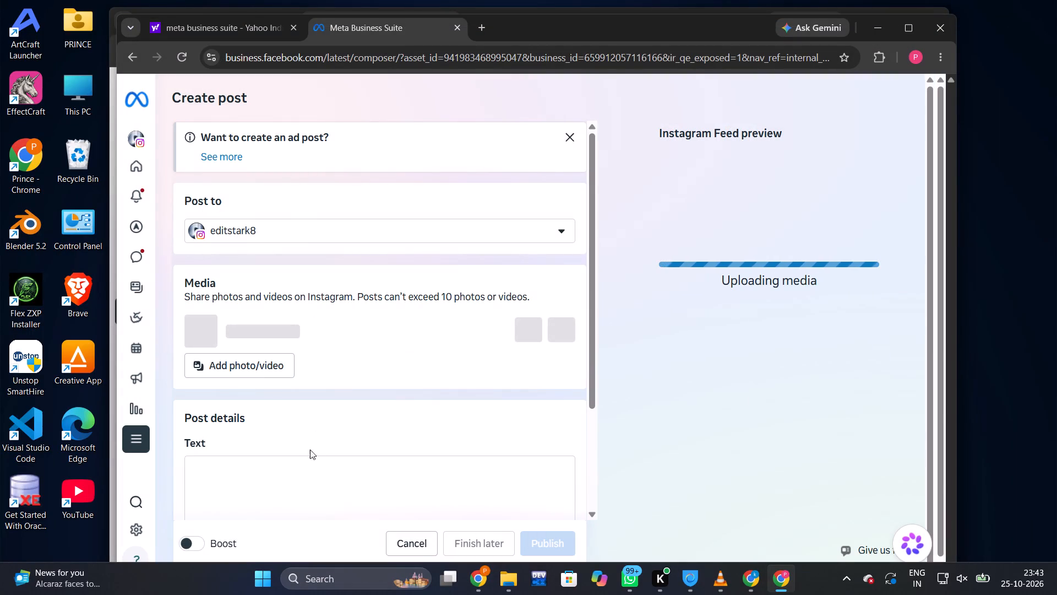
left_click(306, 463)
key("ctrl+v")
scroll(346, 303, "down", 2)
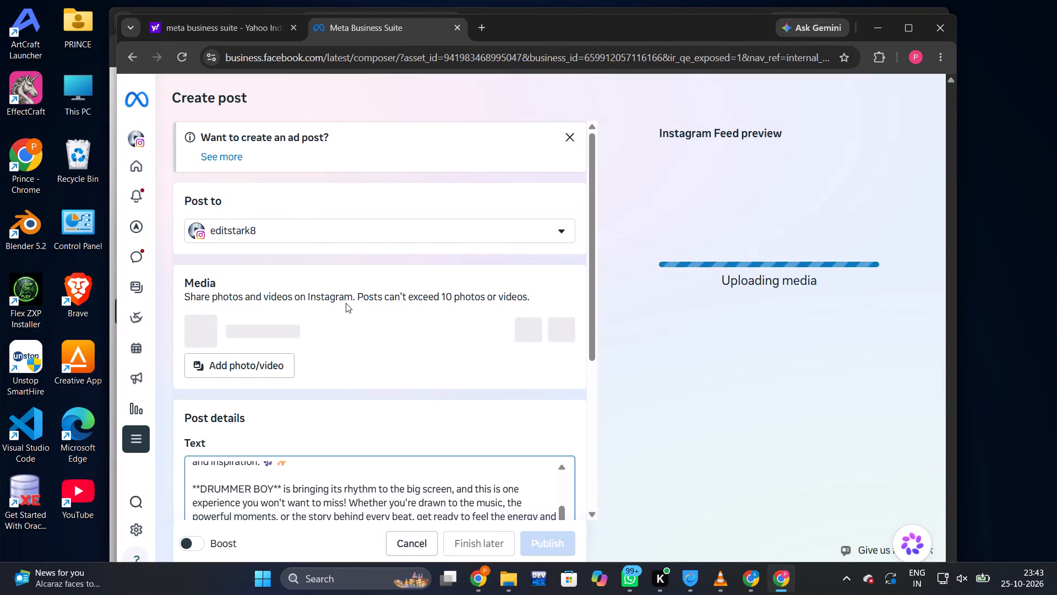
scroll(346, 303, "down", 4)
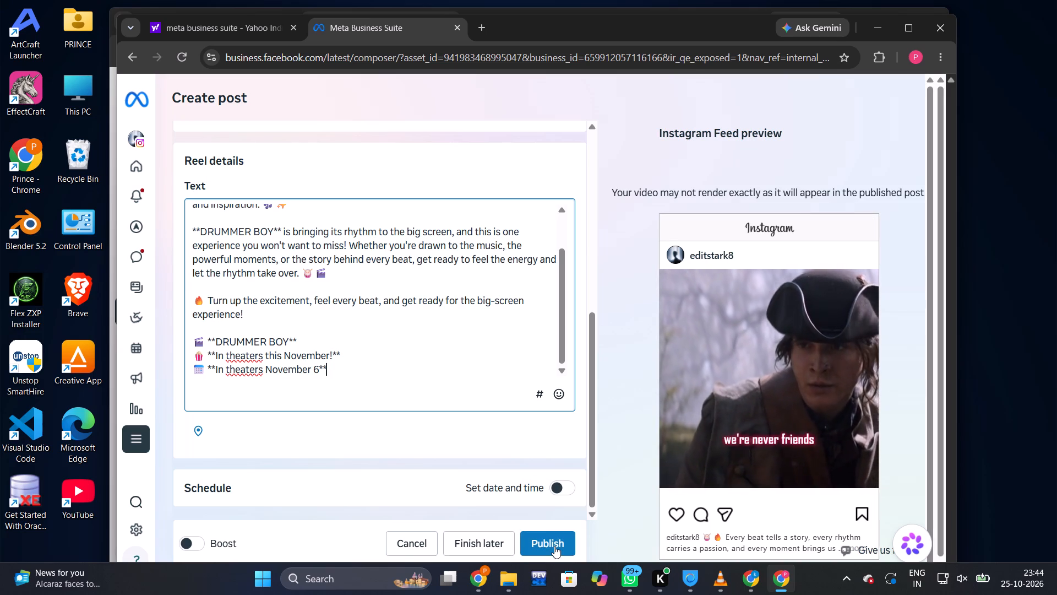
left_click(554, 546)
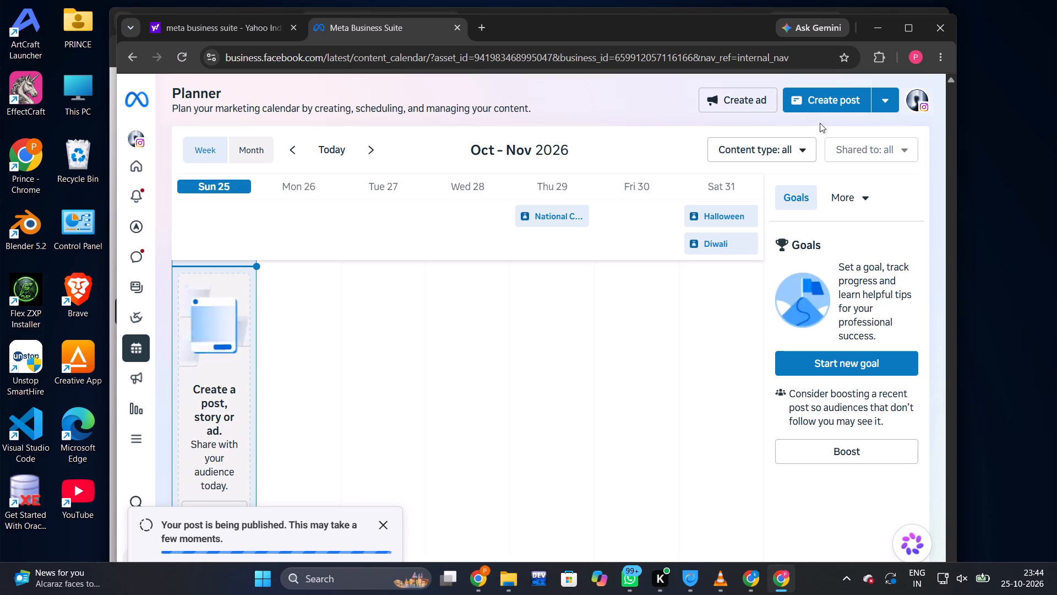
Create a new Instagram post with video w7 from the washington folder and the prepared DRUMMER BOY caption.
left_click(833, 99)
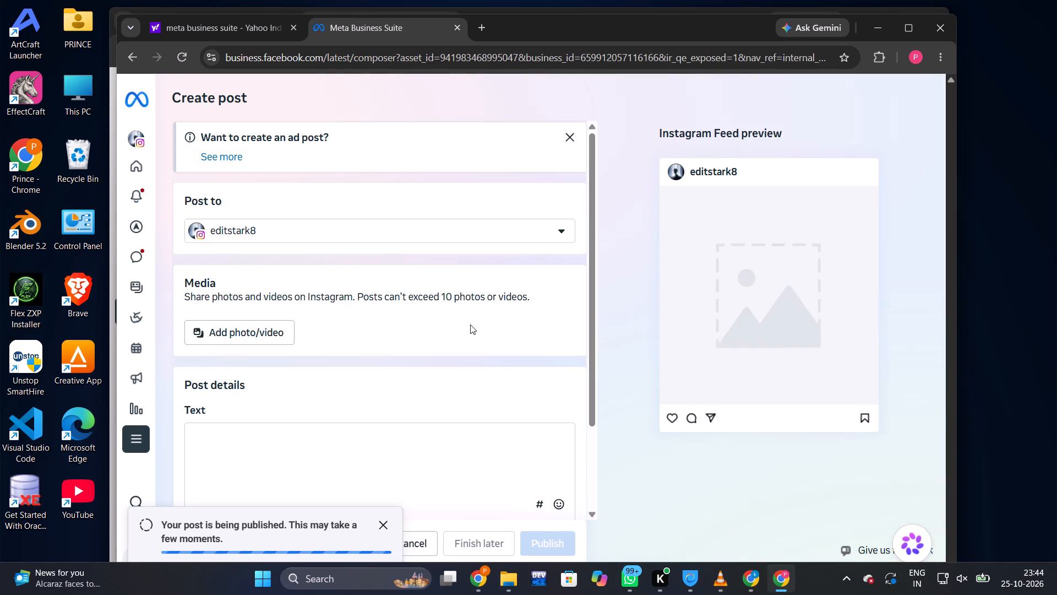
left_click(282, 331)
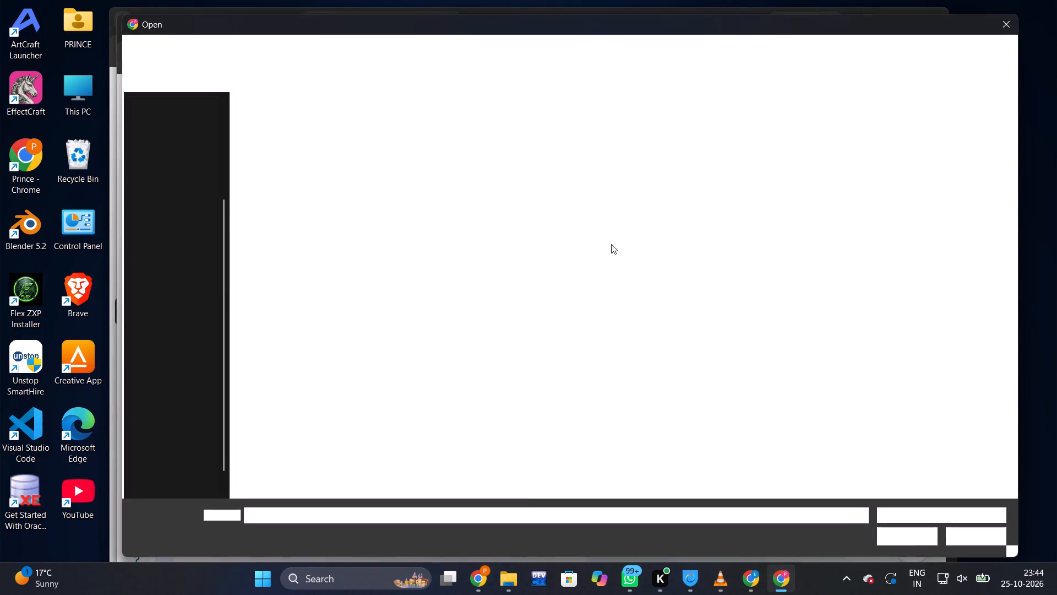
double_click(754, 150)
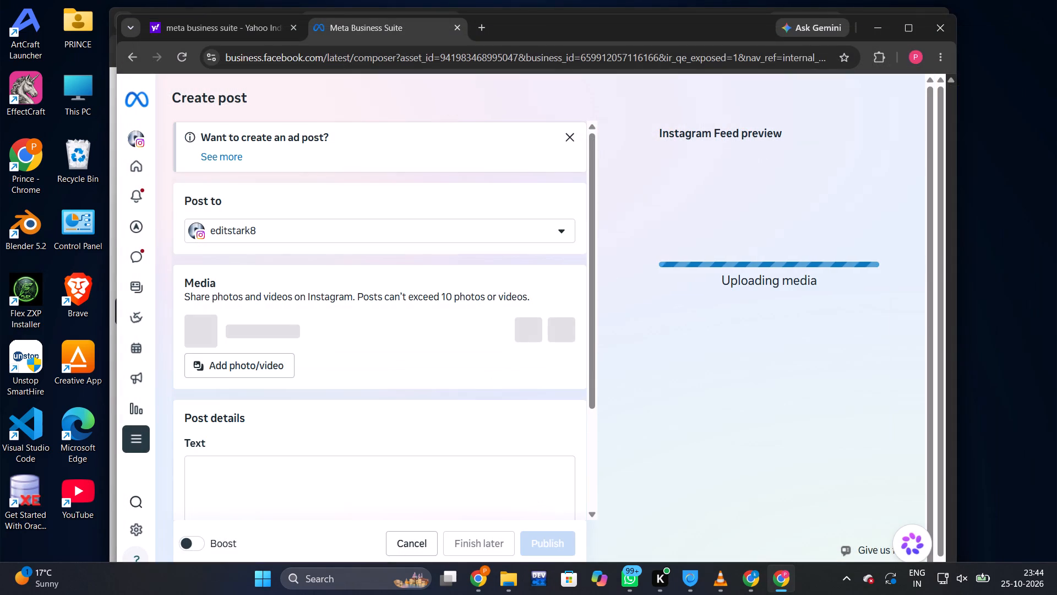
left_click(354, 493)
key("ctrl+v")
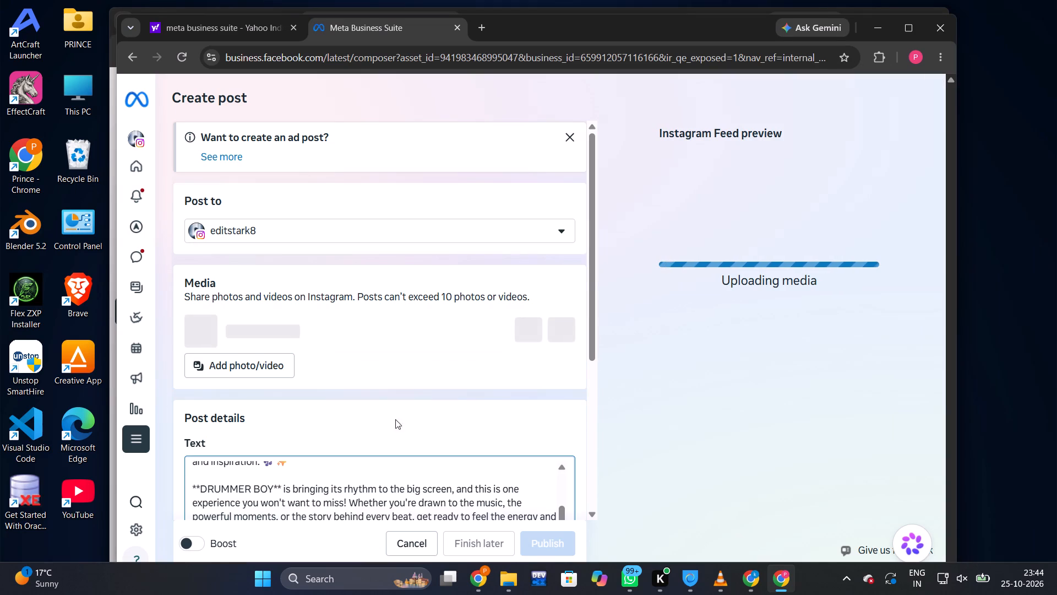
scroll(415, 375, "down", 6)
Turn on scheduling and schedule the w7 post with the suggested time, Oct 26, 2026, 01:44 AM, leaving the composer.
left_click(561, 490)
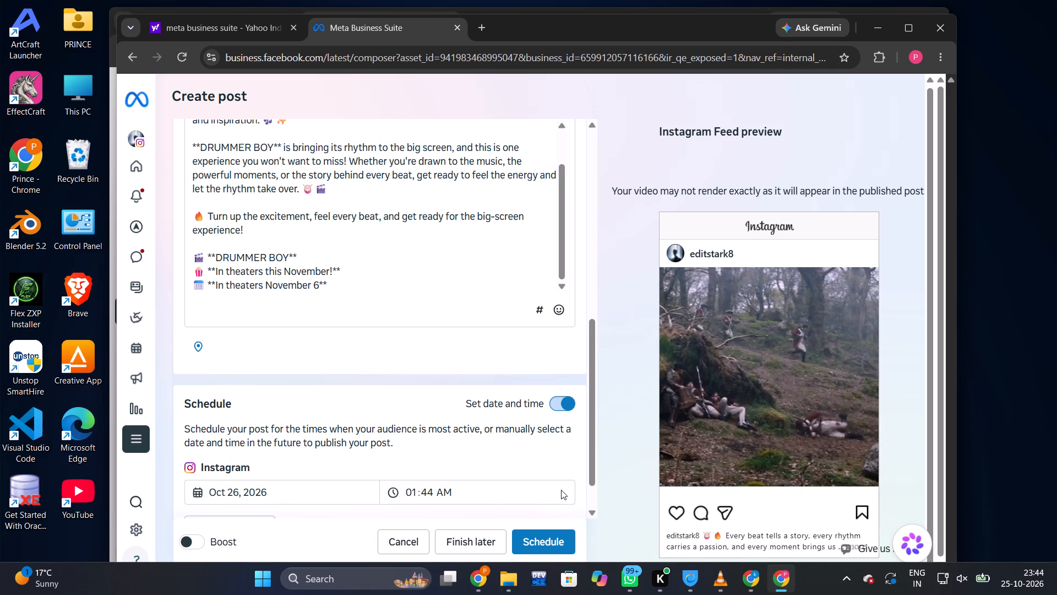
left_click(543, 545)
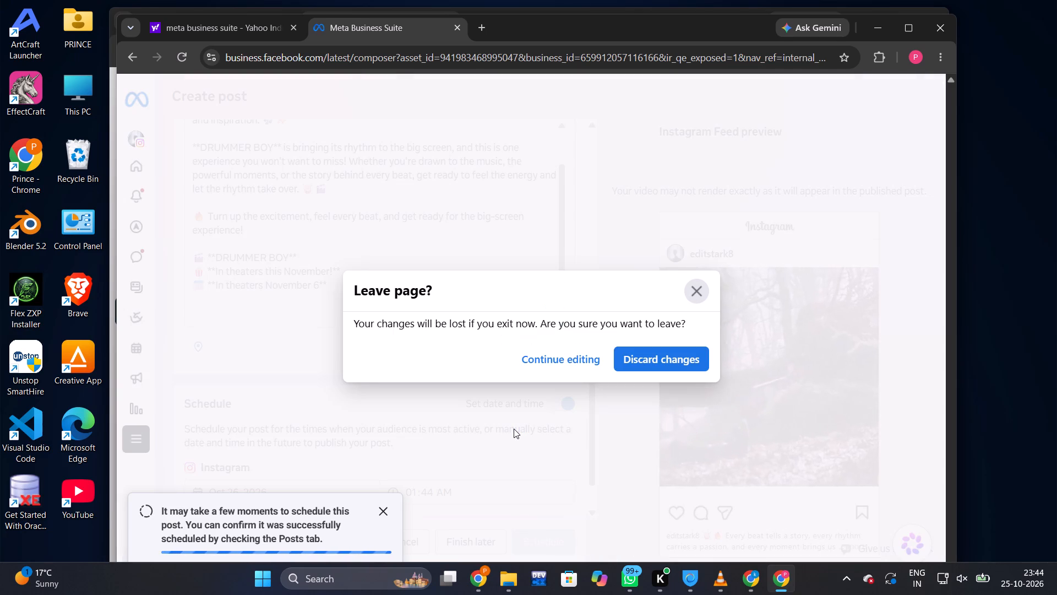
left_click(669, 361)
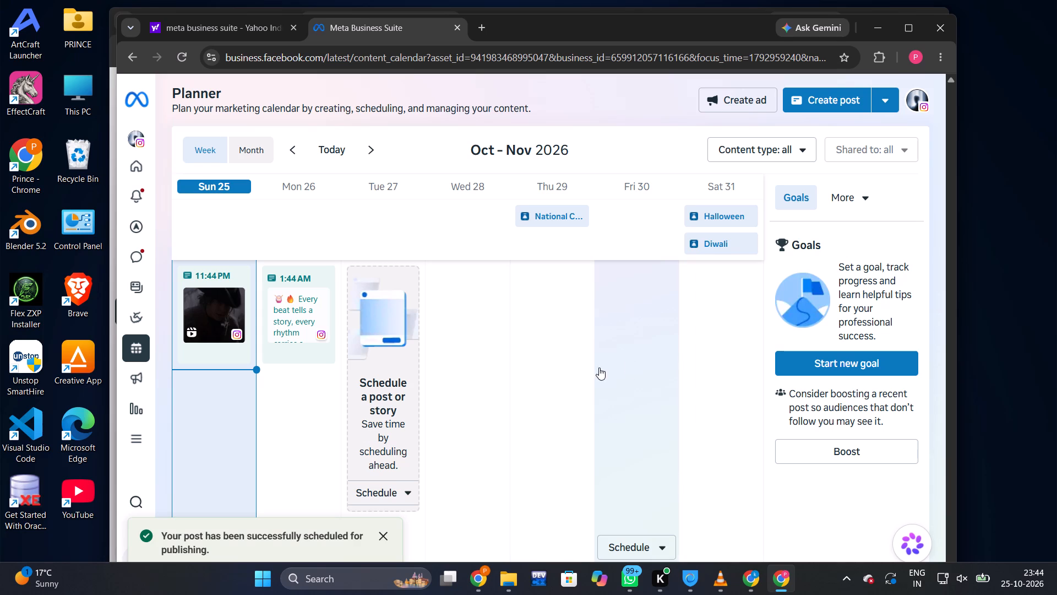
Create a new Instagram post with video w6 from the washington folder and the prepared DRUMMER BOY caption.
scroll(558, 407, "down", 3)
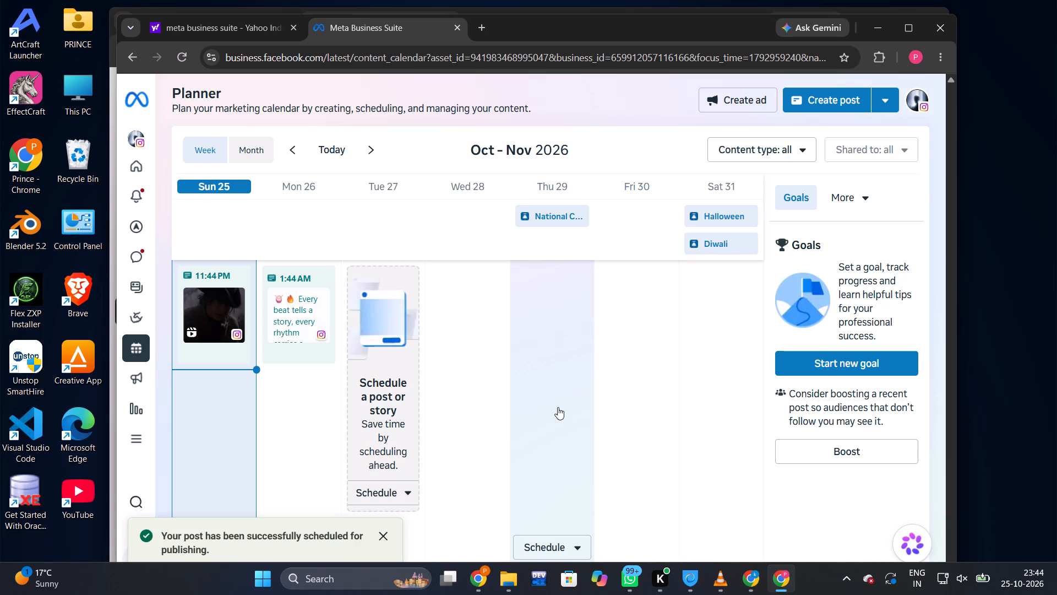
left_click(838, 104)
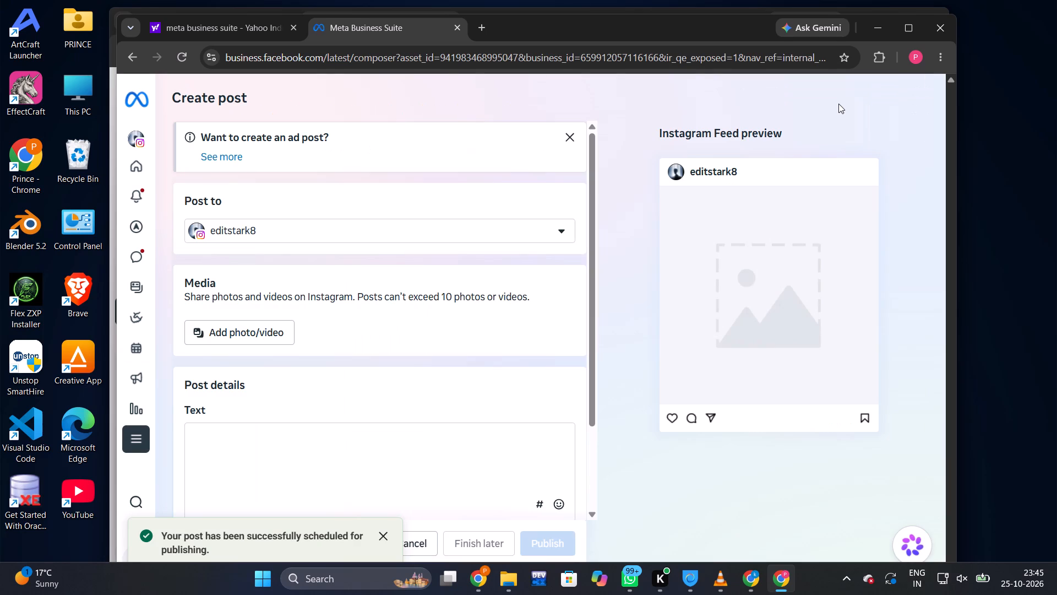
left_click(287, 334)
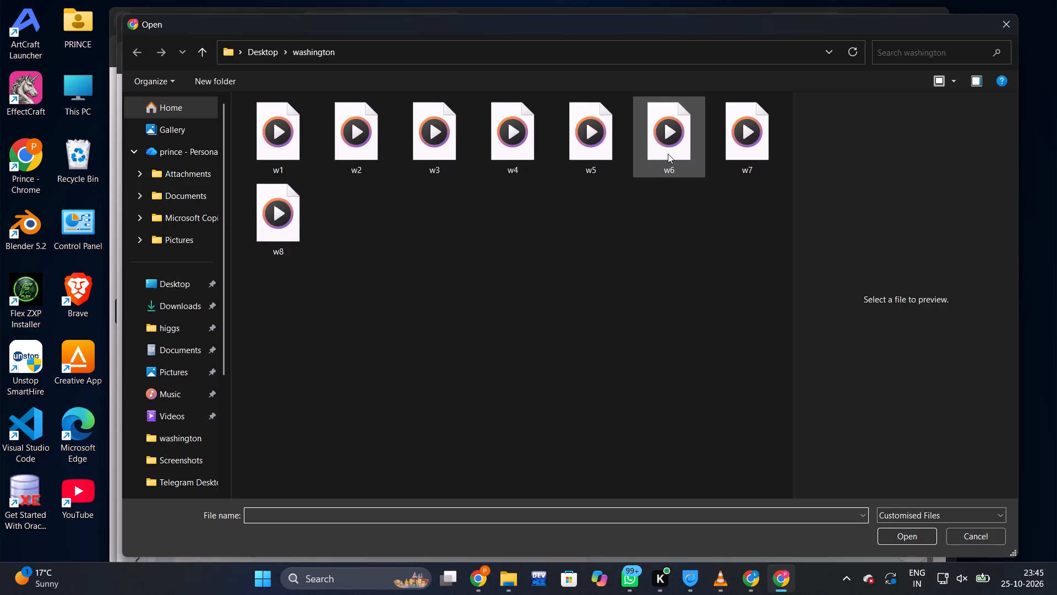
double_click(668, 154)
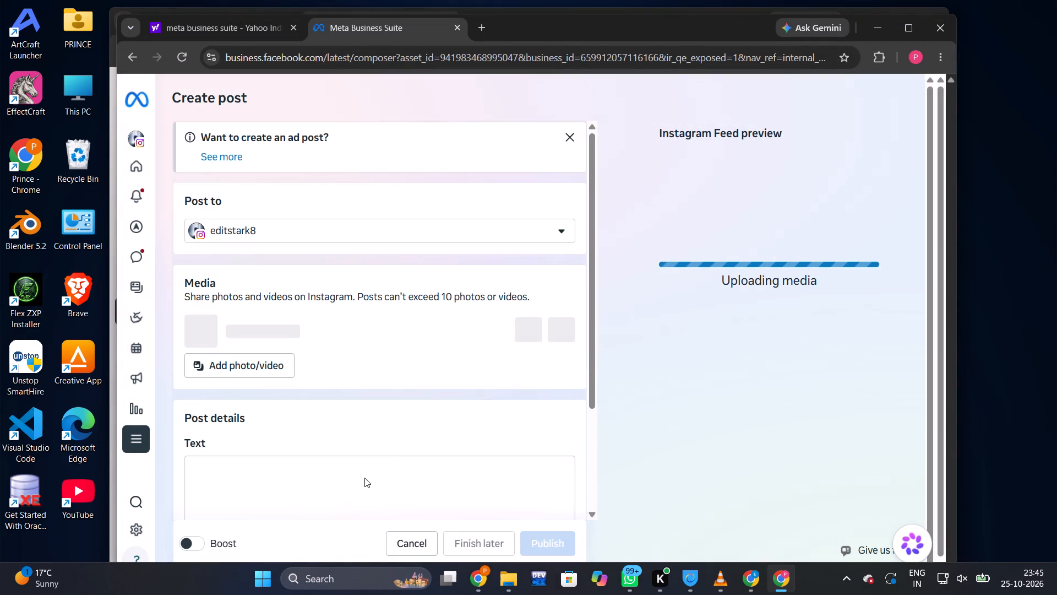
left_click(364, 478)
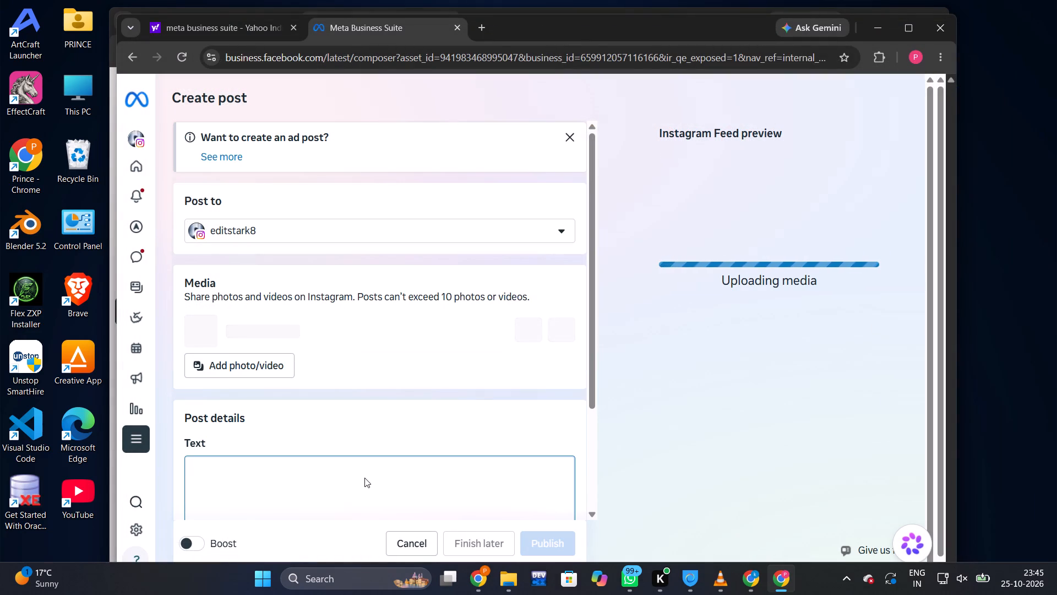
key("ctrl+v")
scroll(393, 348, "down", 6)
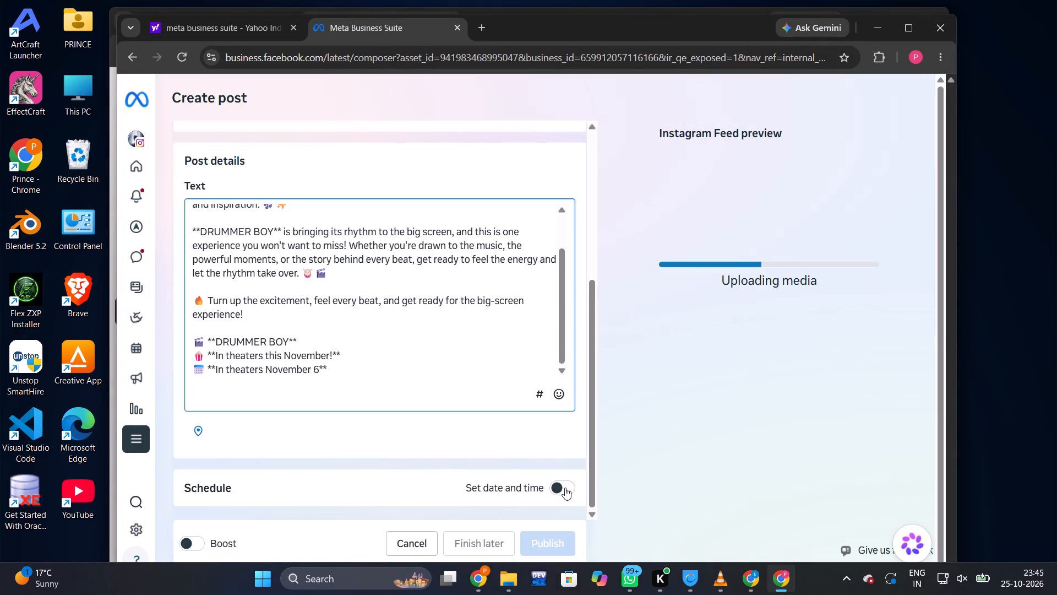
Schedule the w6 post for Oct 26, 2026, at 12:30 AM and leave the composer.
left_click(565, 488)
left_click(412, 446)
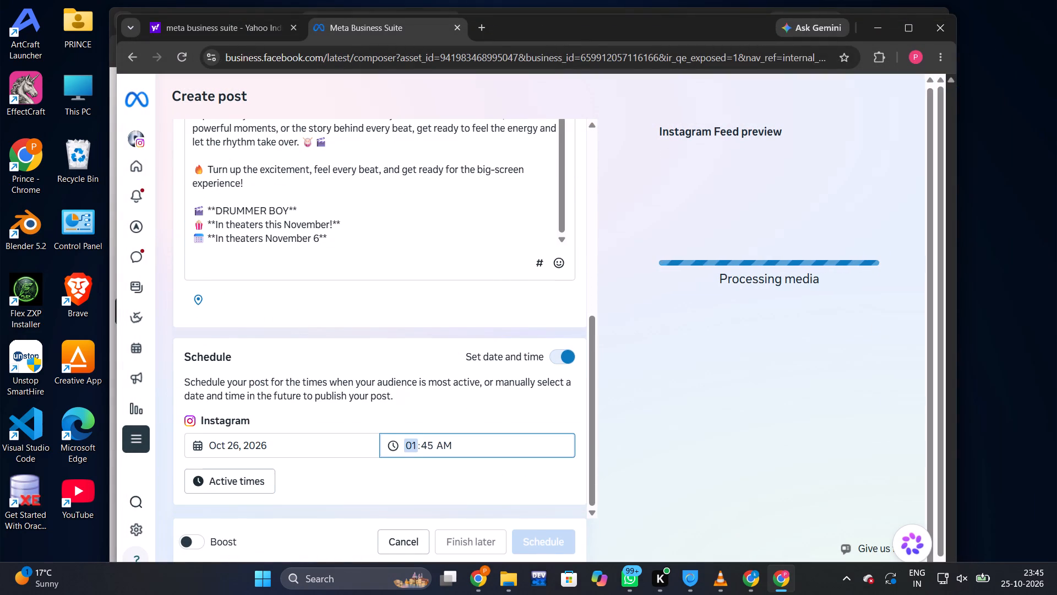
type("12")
left_click(427, 446)
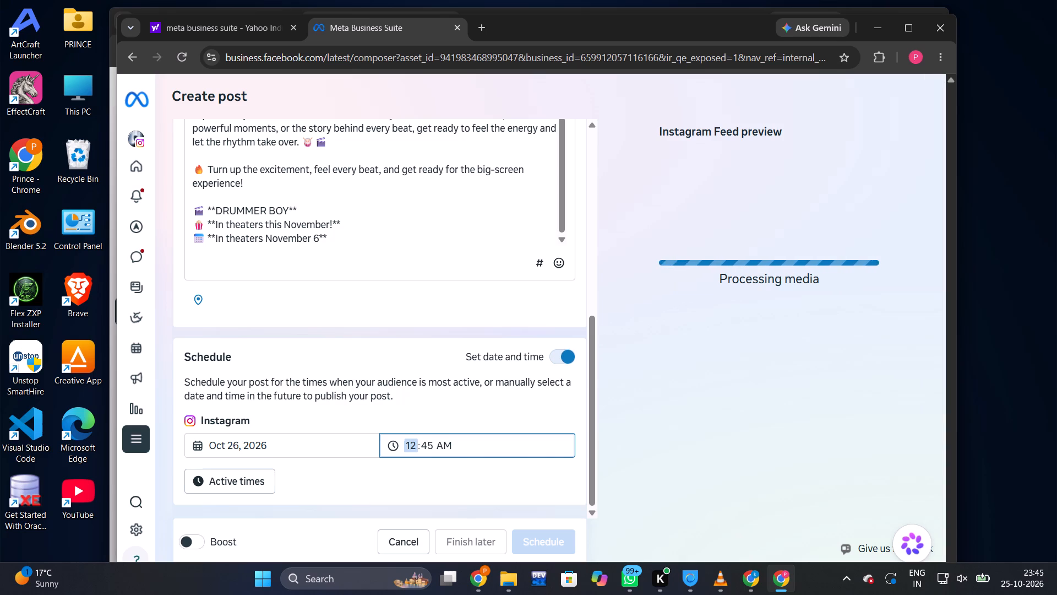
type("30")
scroll(532, 420, "down", 4)
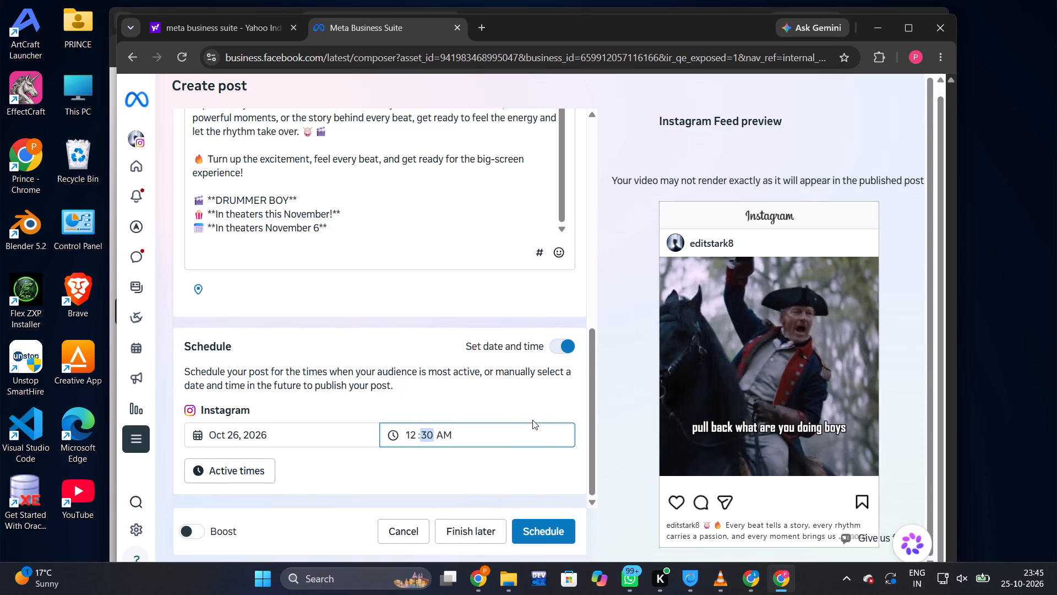
left_click(559, 534)
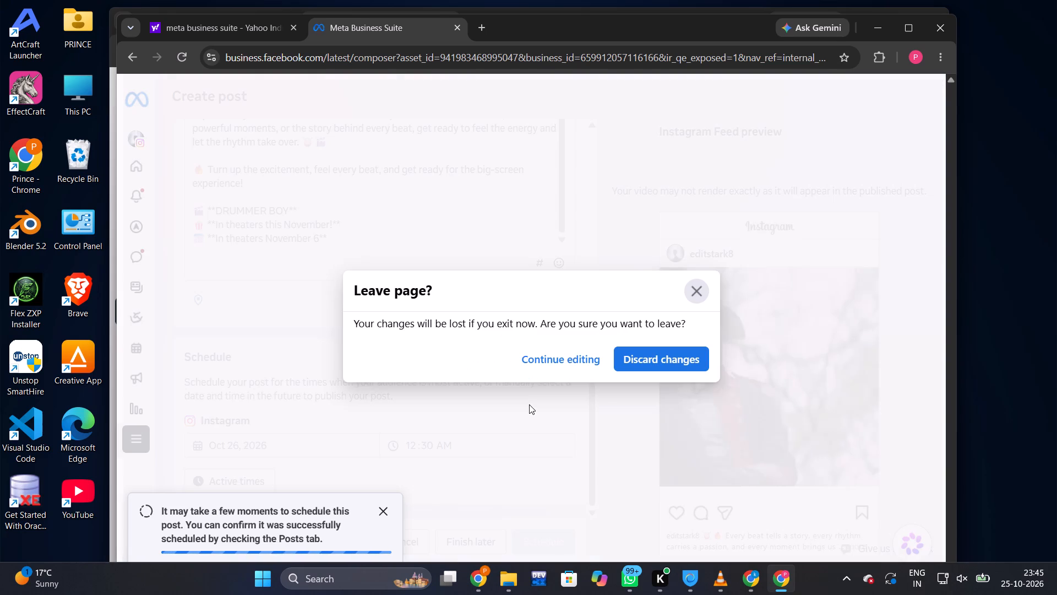
left_click(650, 362)
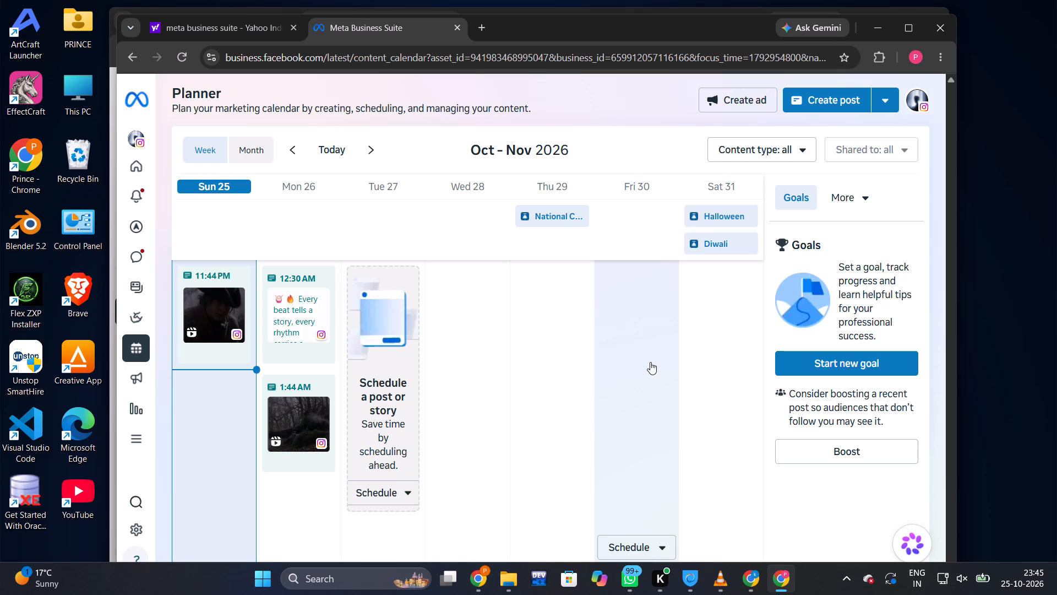
Create a new Instagram post with video w5 from the washington folder and the prepared DRUMMER BOY caption.
left_click(835, 105)
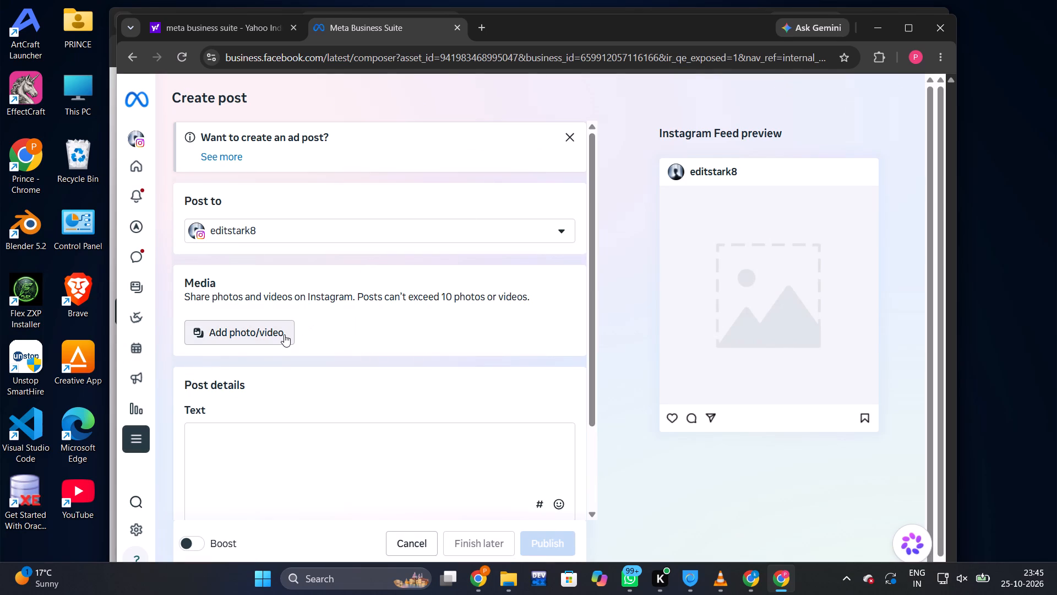
left_click(284, 334)
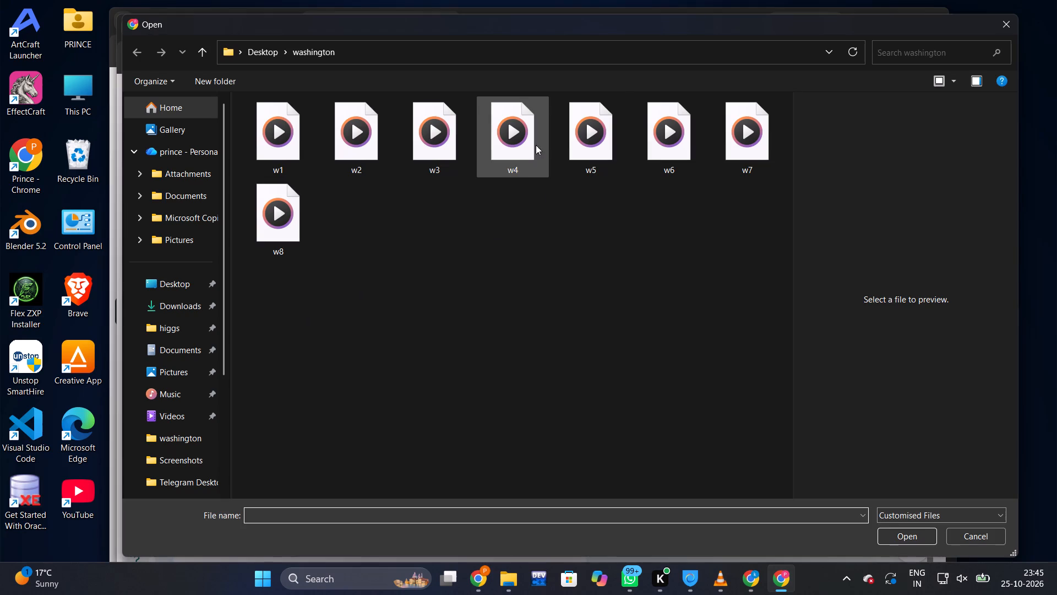
double_click(572, 155)
left_click(295, 493)
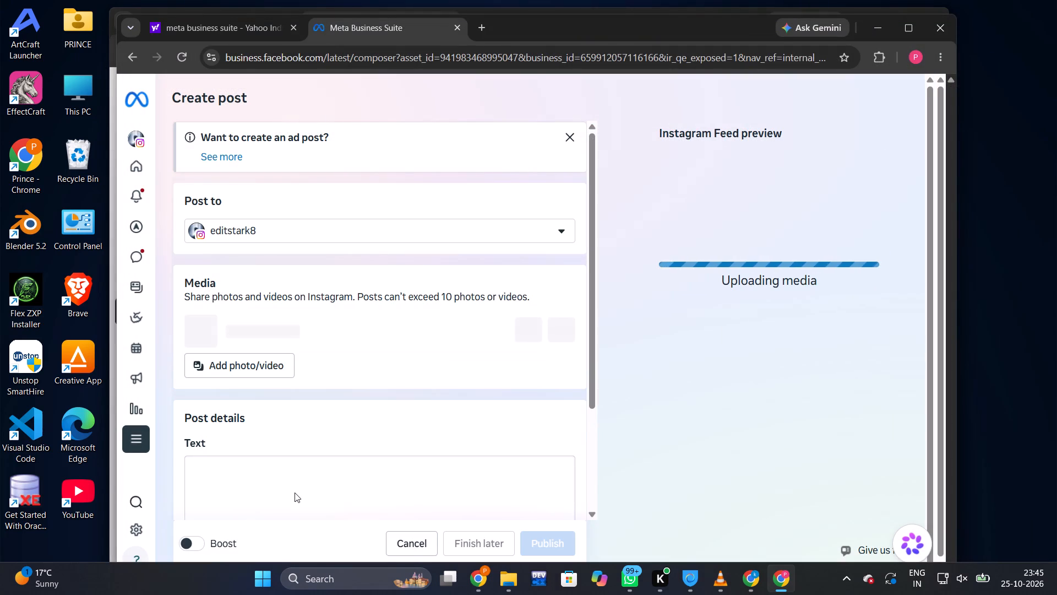
key("ctrl+v")
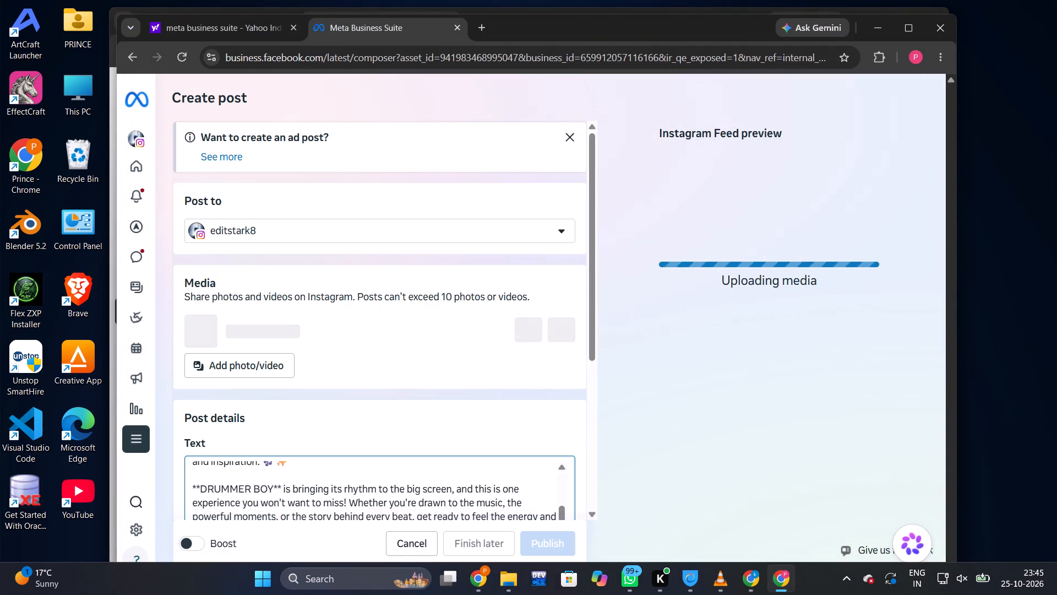
scroll(442, 298, "down", 4)
Schedule the w5 post for Oct 26, 2026, at 03:00 AM and leave the composer.
left_click(568, 489)
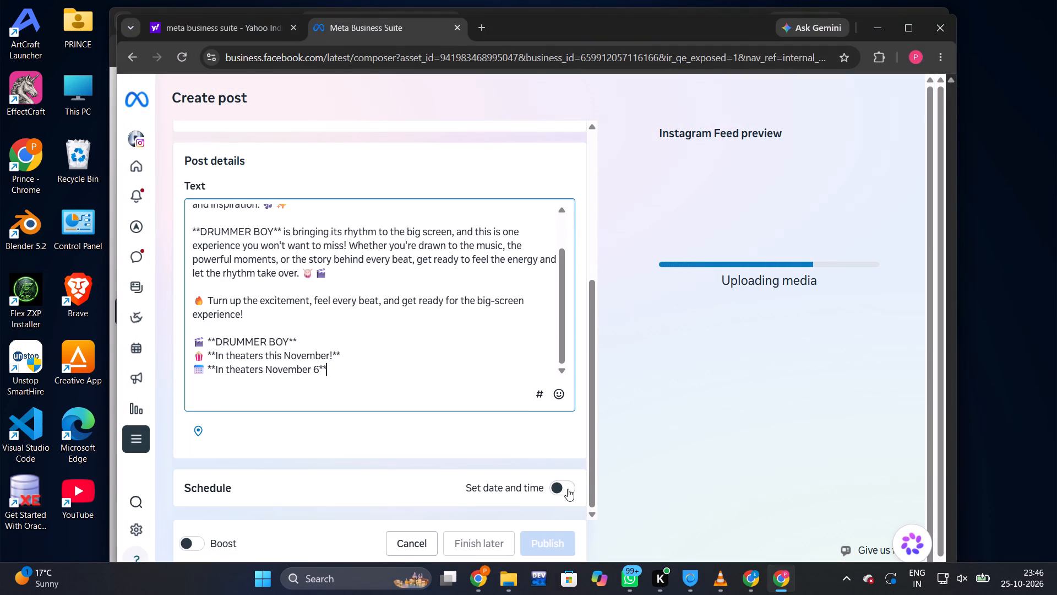
left_click(411, 445)
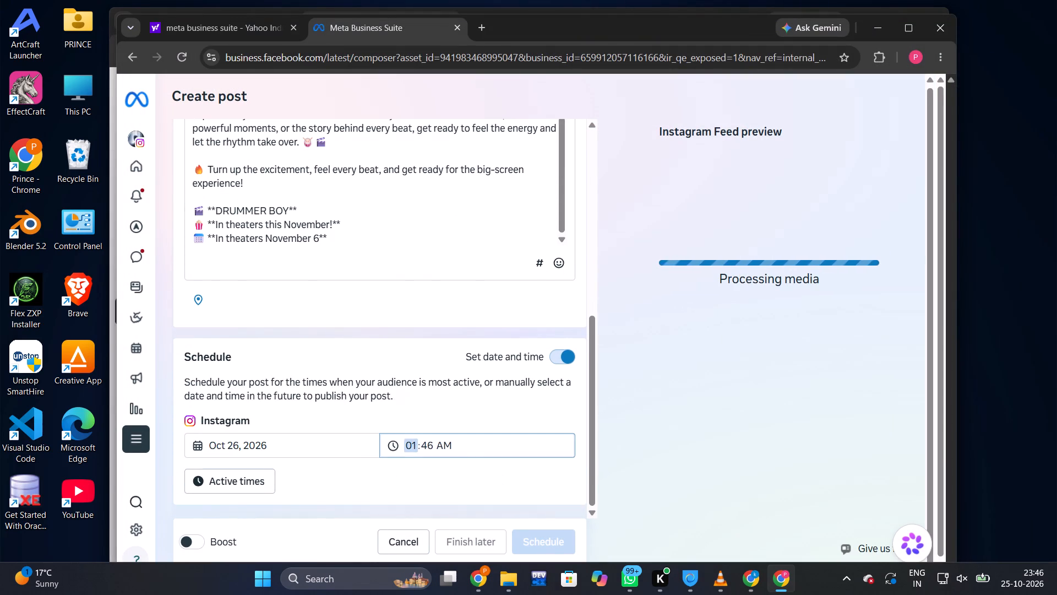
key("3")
left_click(433, 450)
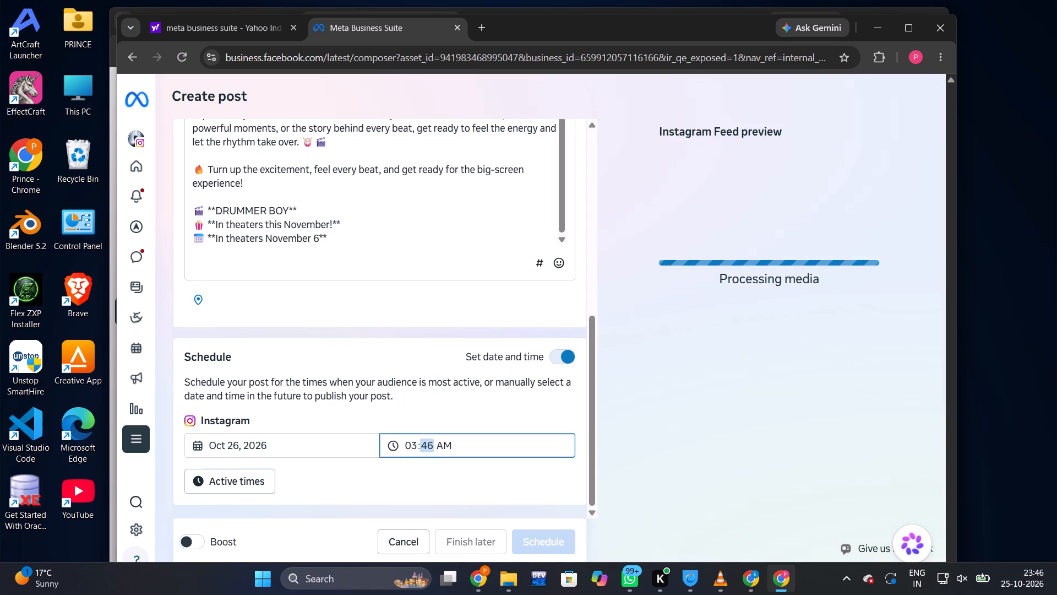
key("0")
left_click(553, 539)
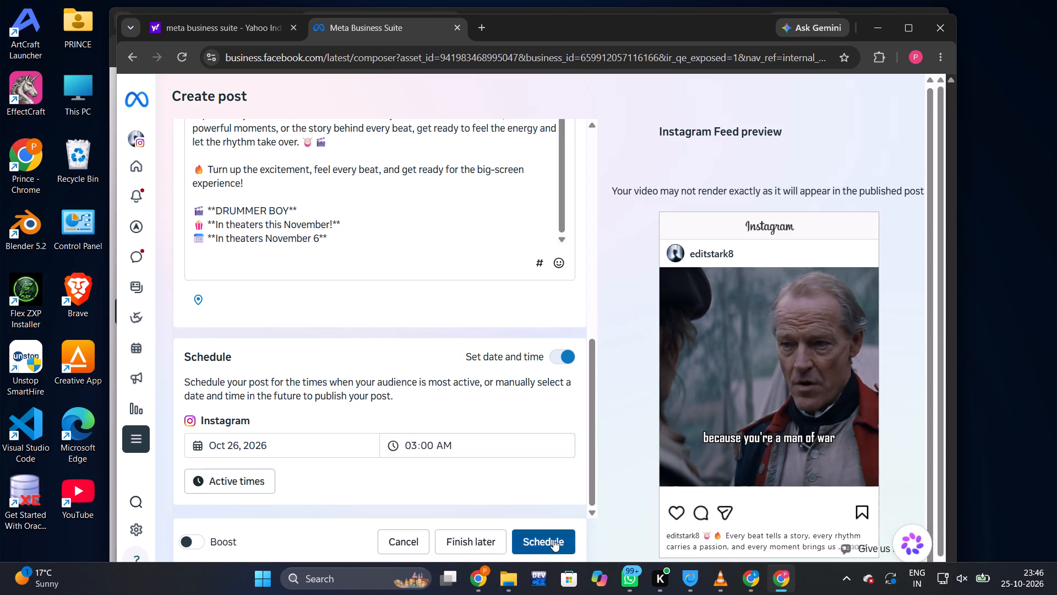
left_click(702, 354)
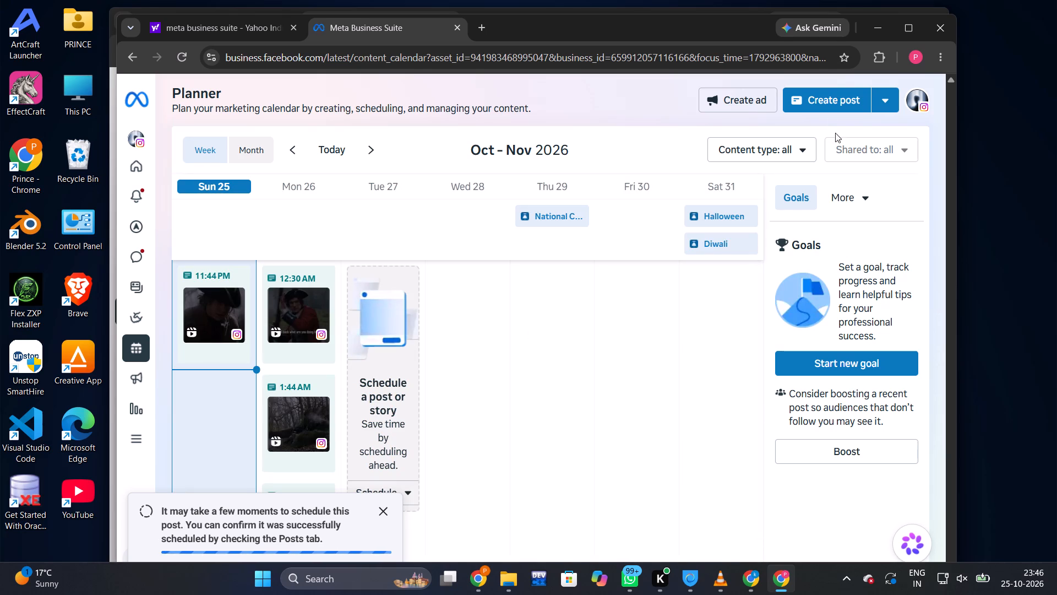
Create a new Instagram post with video w4 from the washington folder and the prepared DRUMMER BOY caption.
left_click(822, 105)
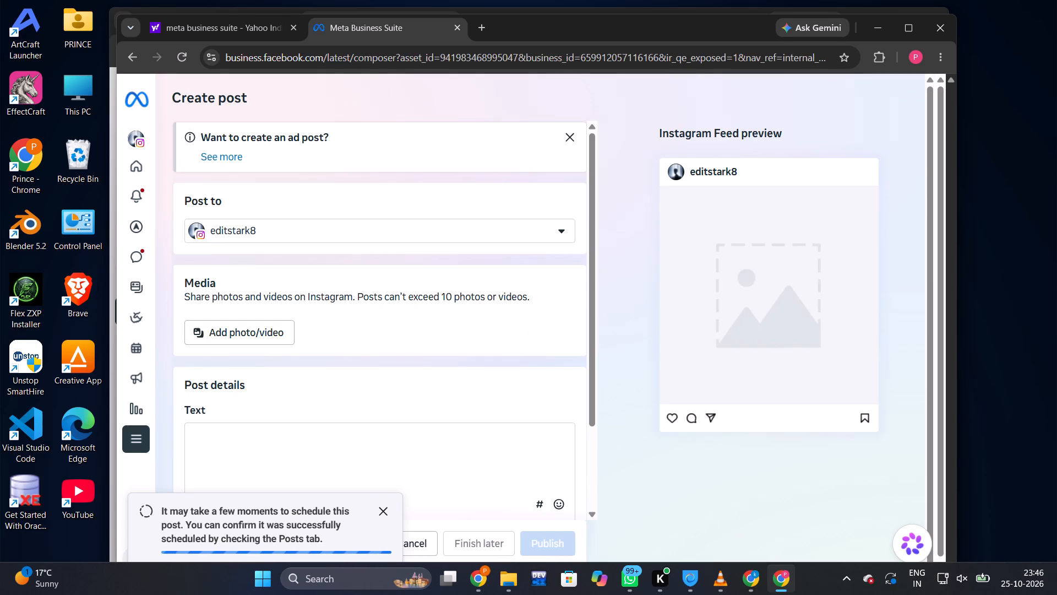
left_click(252, 323)
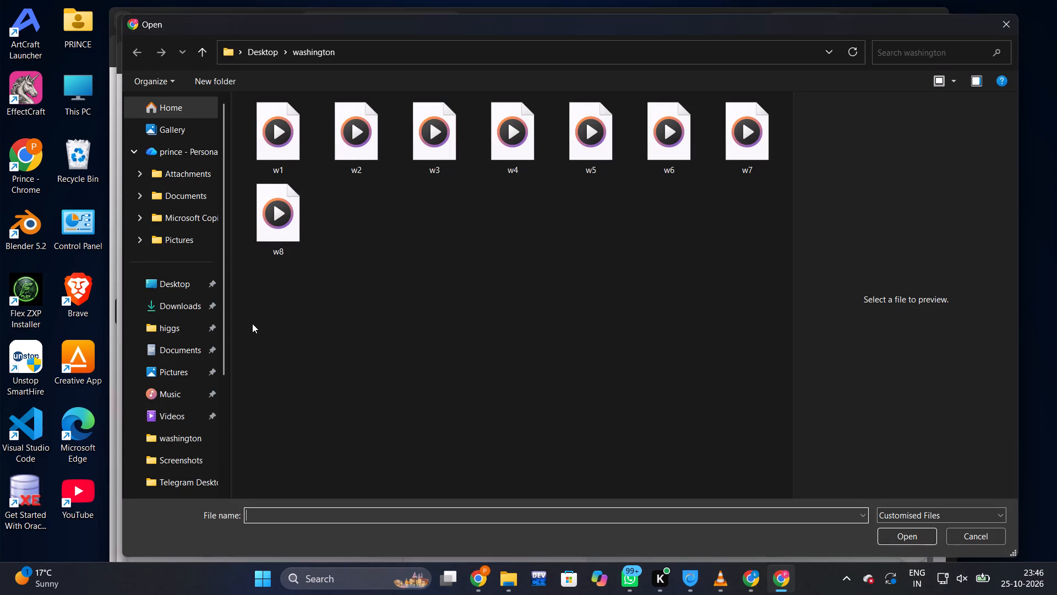
double_click(508, 156)
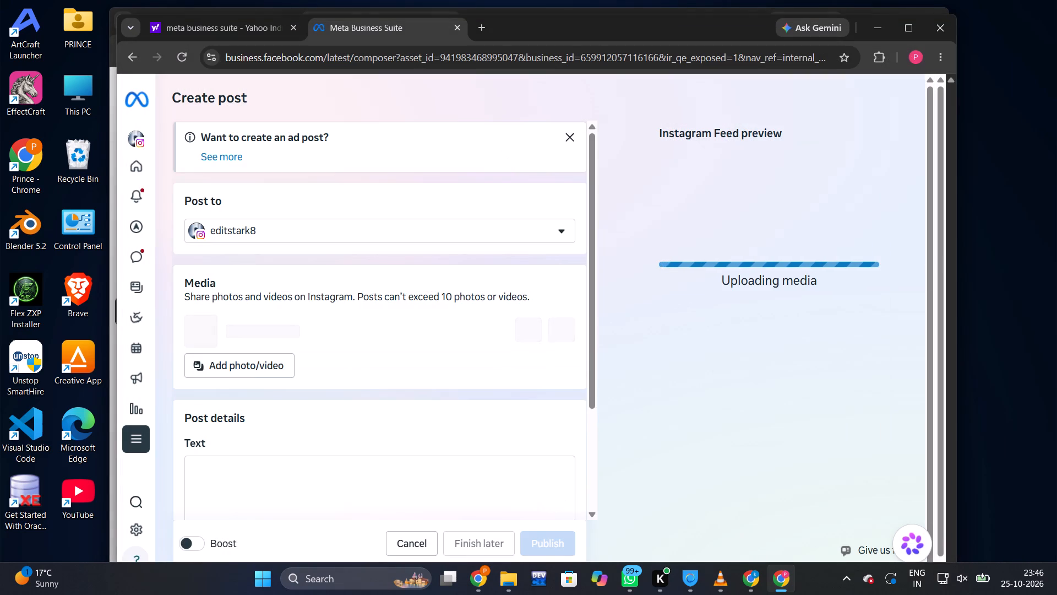
left_click(269, 474)
key("ctrl+v")
Schedule the w4 post for Oct 26, 2026, at 03:30 AM and leave the composer.
scroll(434, 345, "down", 3)
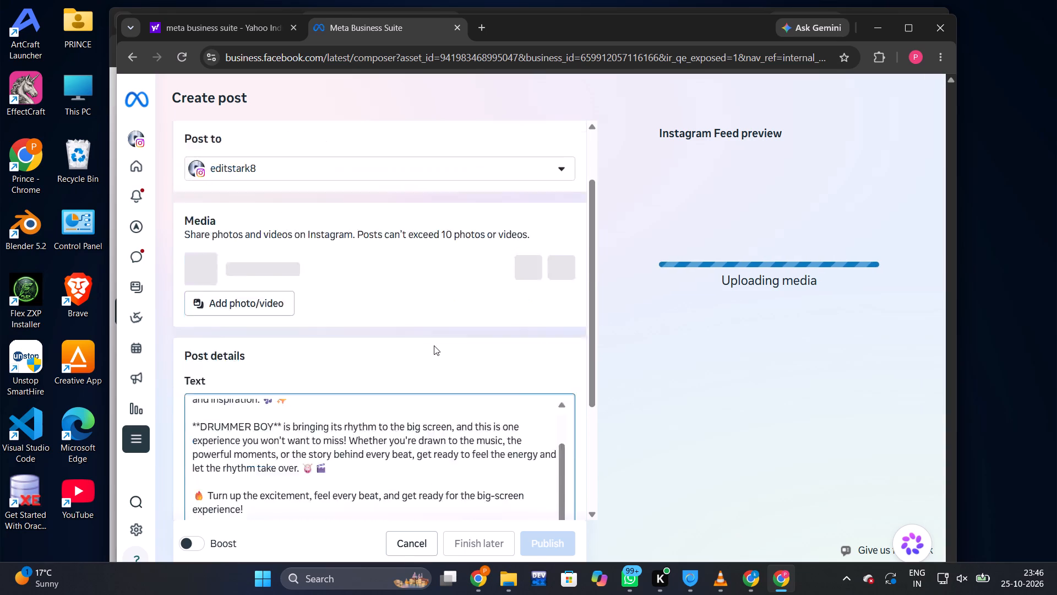
scroll(434, 345, "down", 2)
left_click(566, 496)
left_click(564, 492)
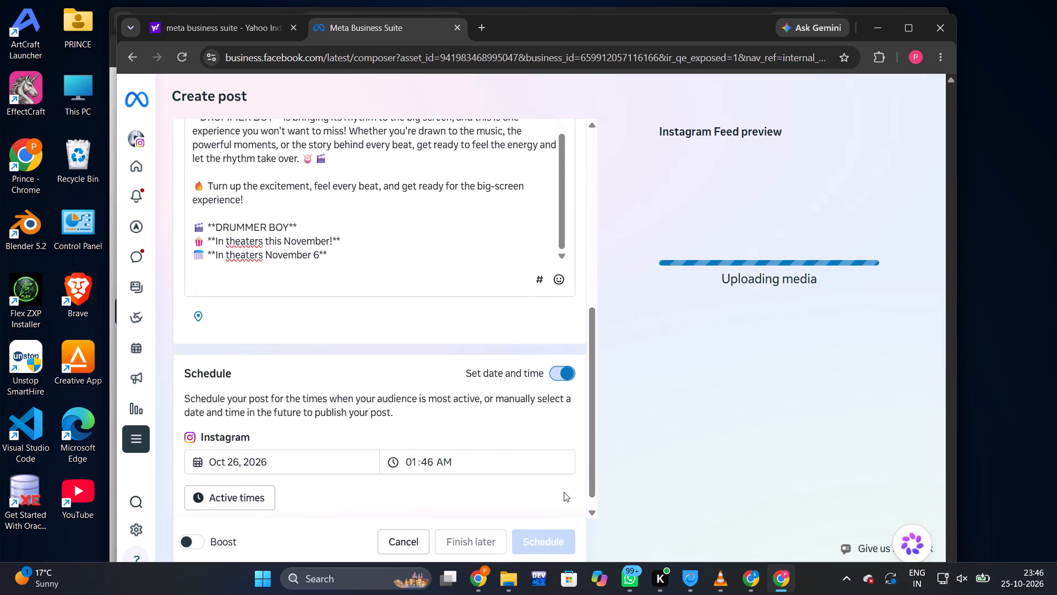
left_click(415, 446)
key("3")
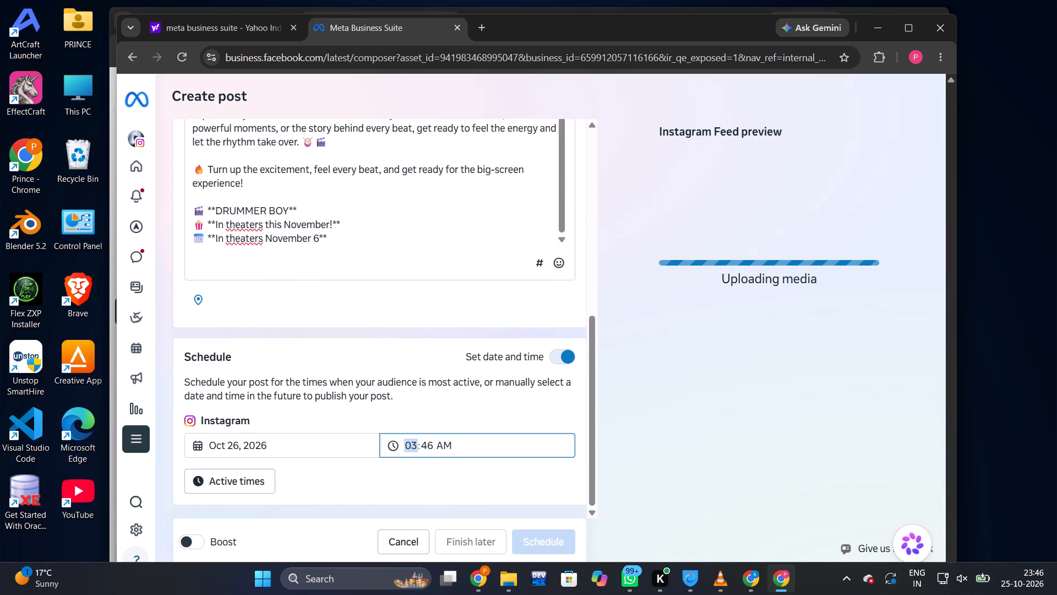
left_click(429, 448)
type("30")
scroll(429, 448, "down", 2)
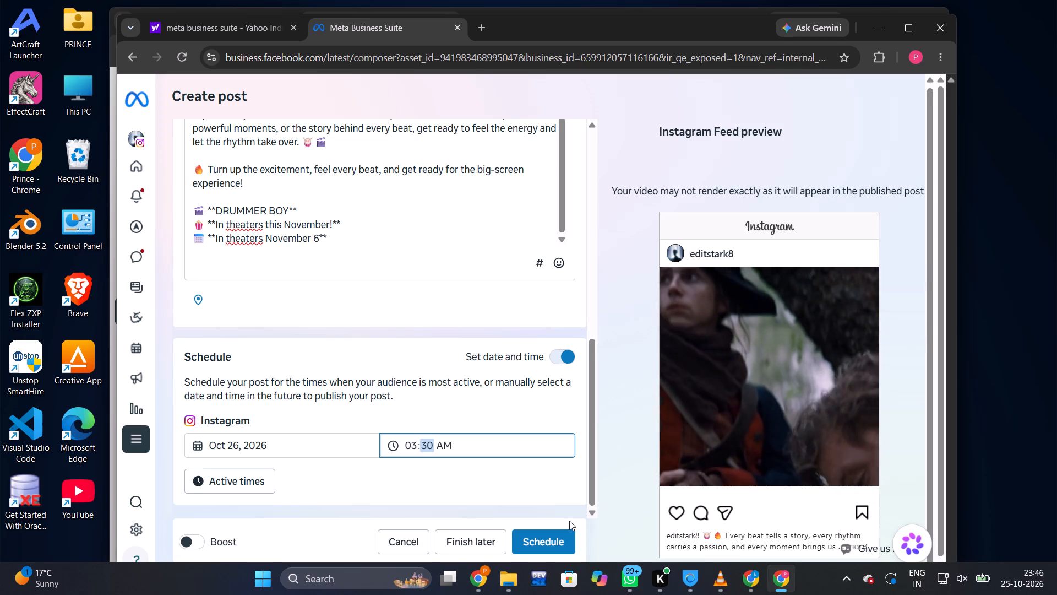
left_click(542, 550)
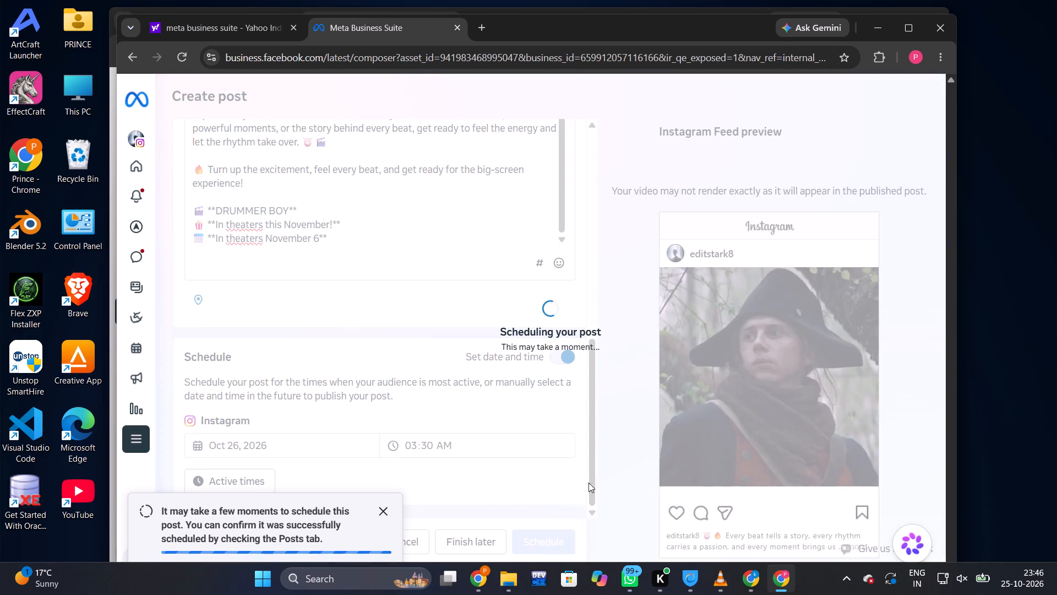
left_click(641, 365)
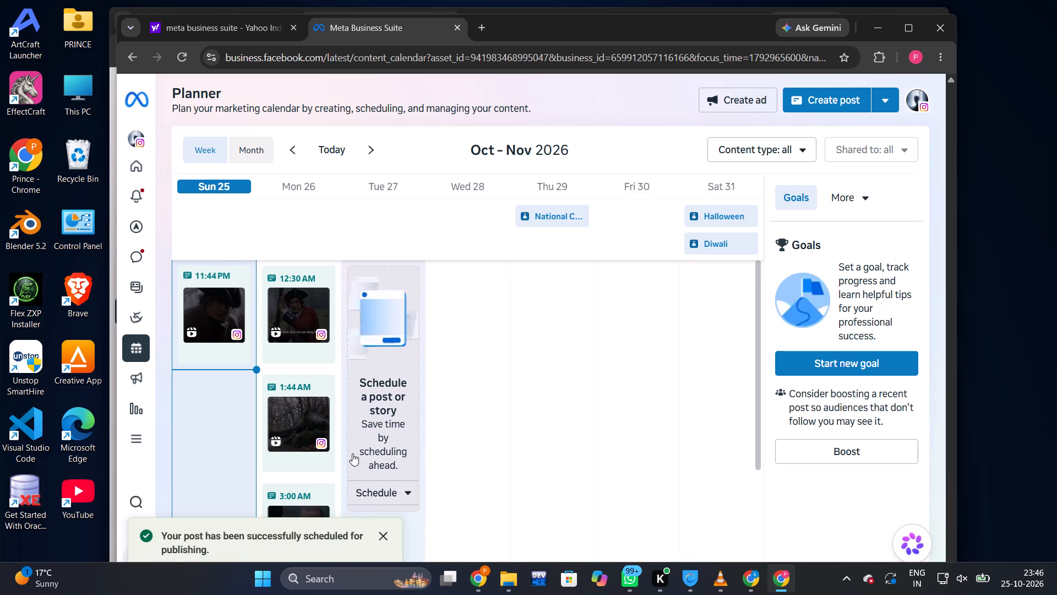
Check the Oct 26 scheduled posts in the editstark8 planner and close that browser window.
scroll(352, 453, "down", 6)
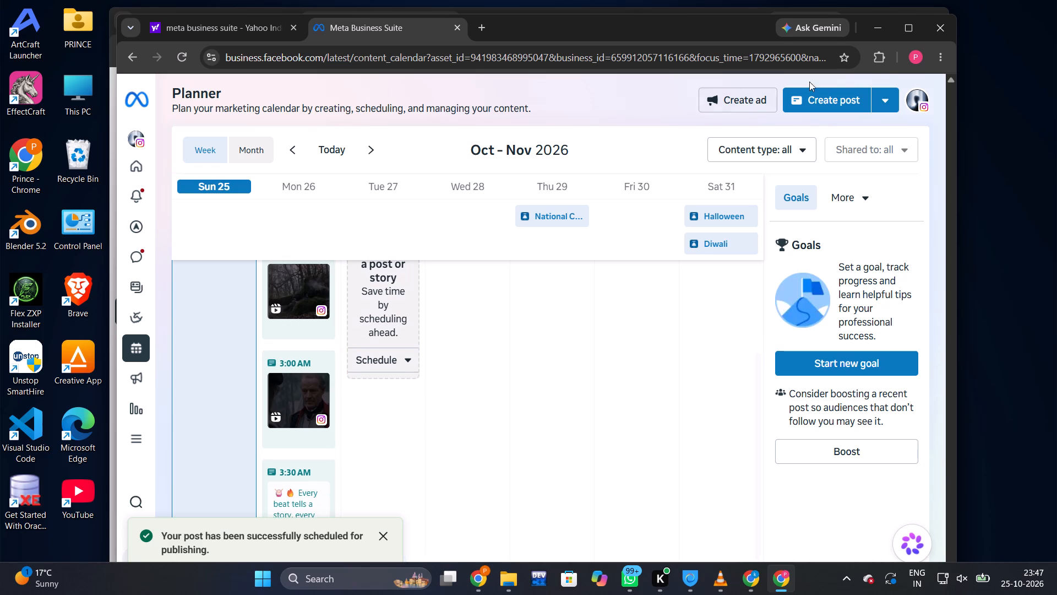
left_click(942, 35)
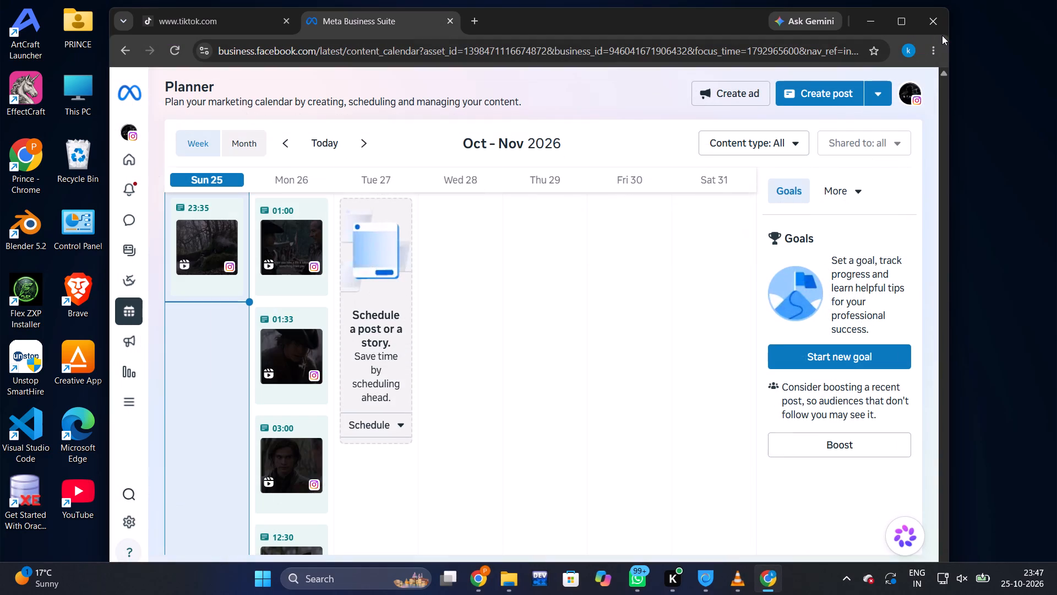
Review the Oct 26 scheduled posts in the other account's planner and close the TikTok page.
scroll(305, 391, "down", 2)
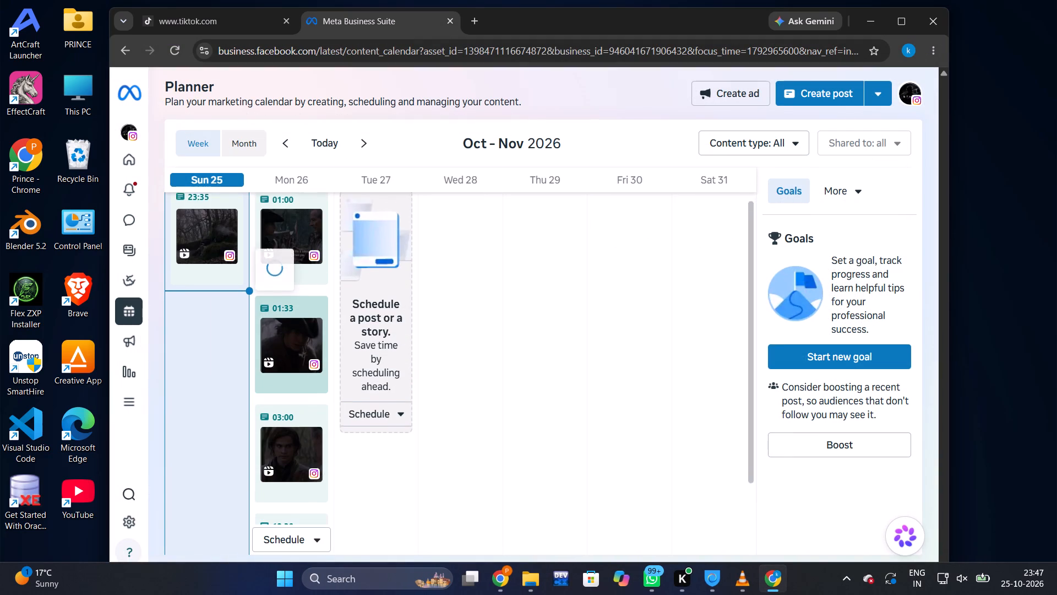
scroll(305, 391, "down", 5)
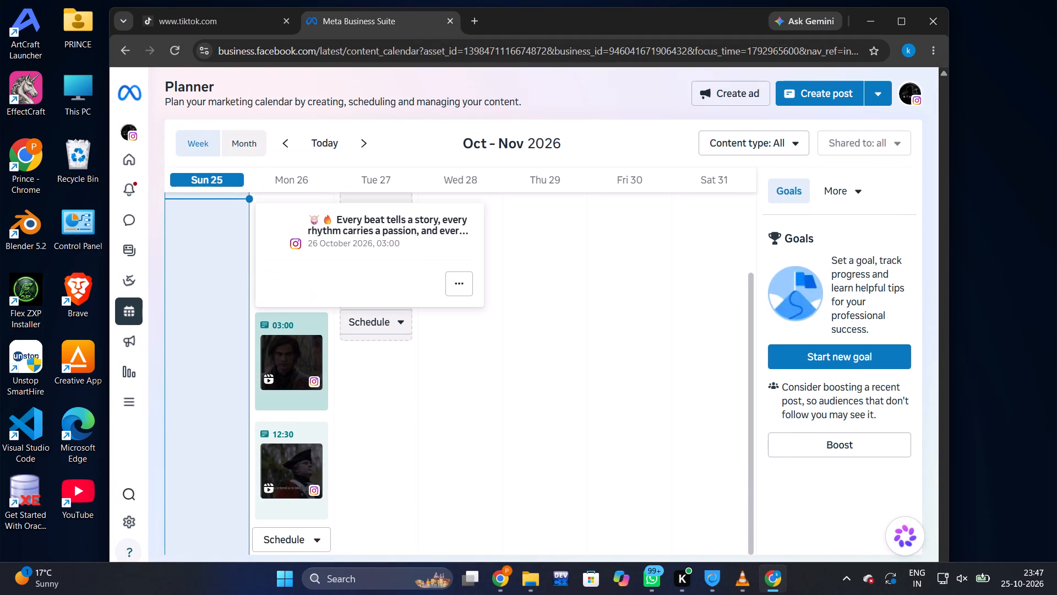
scroll(305, 391, "up", 2)
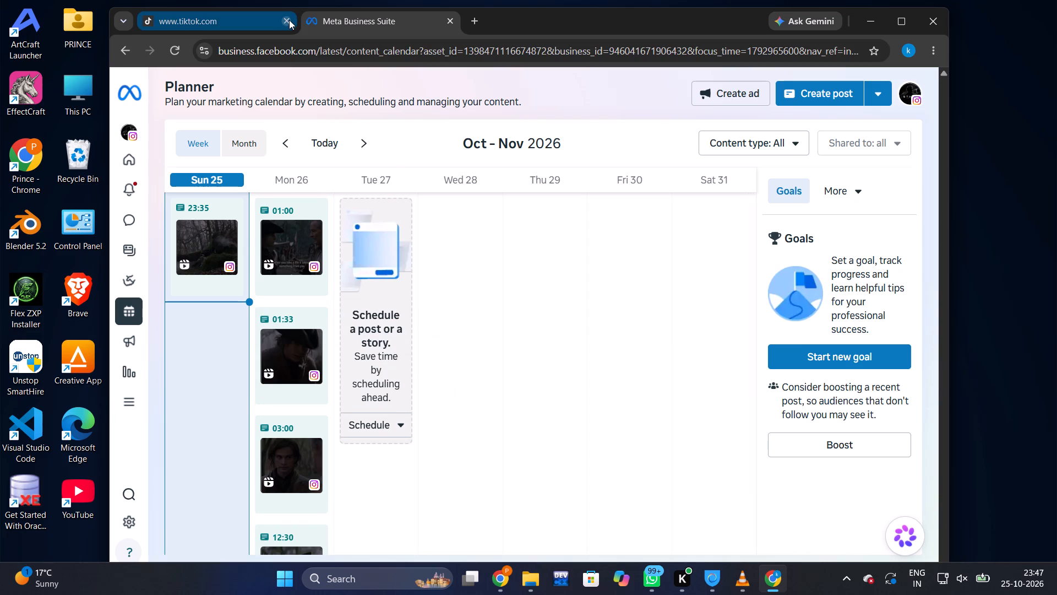
left_click(289, 20)
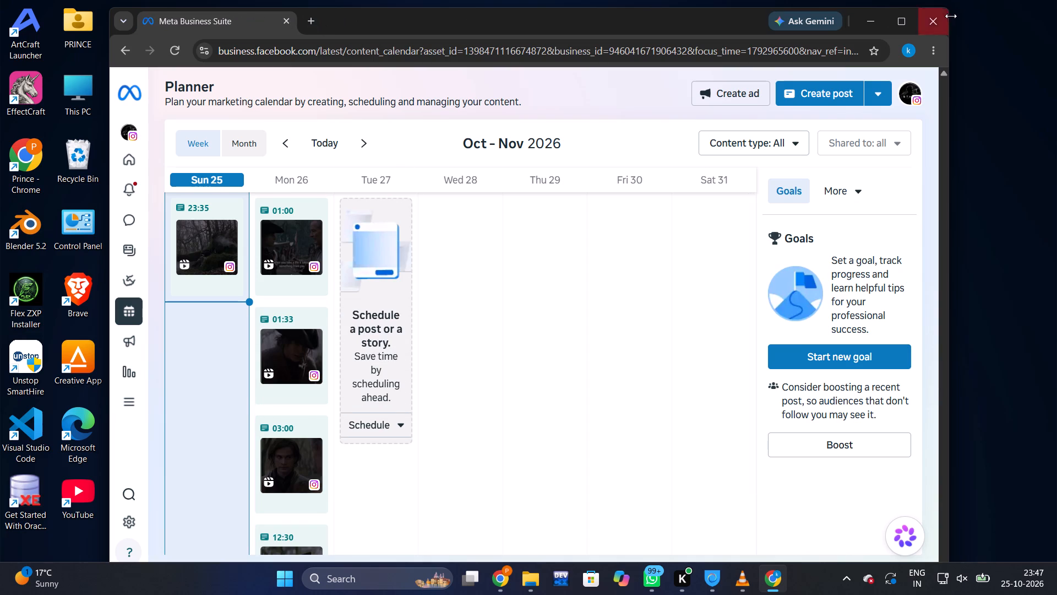